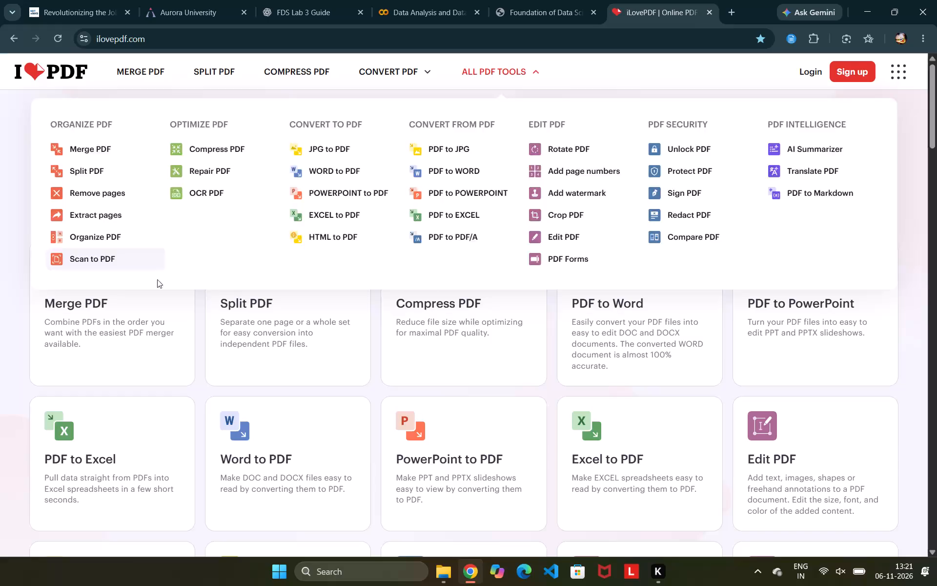
# Convert the PDF "Foundations Of Data Science Lab Report - 2" from the Downloads folder to Word with the PDF to Word converter.
pyautogui.click(607, 313)
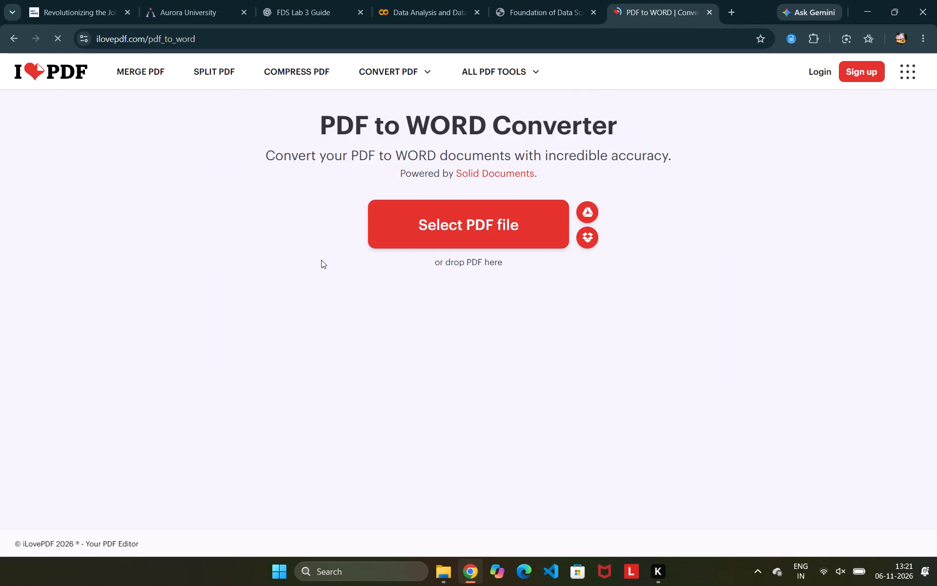
pyautogui.click(418, 213)
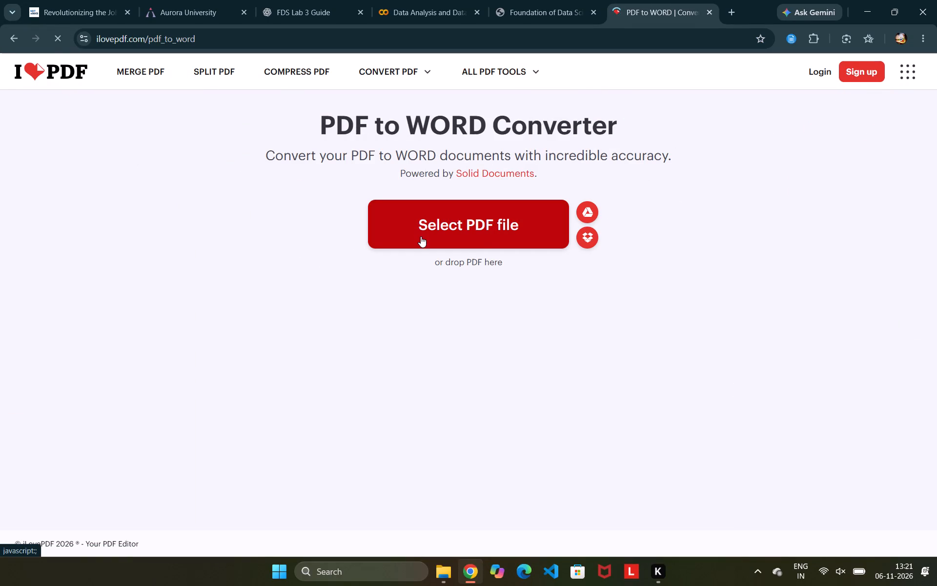
pyautogui.click(421, 236)
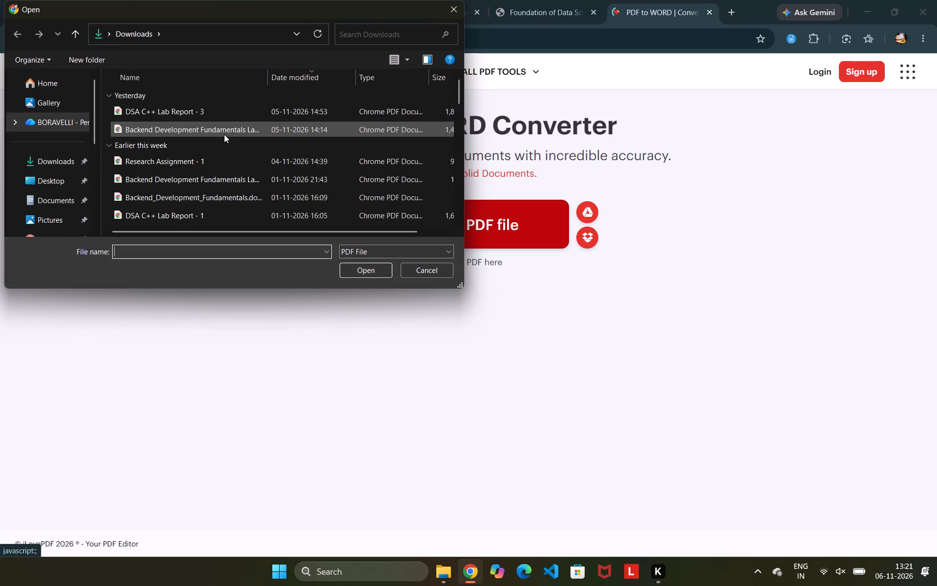
pyautogui.scroll(-1, 224, 134)
pyautogui.click(210, 200)
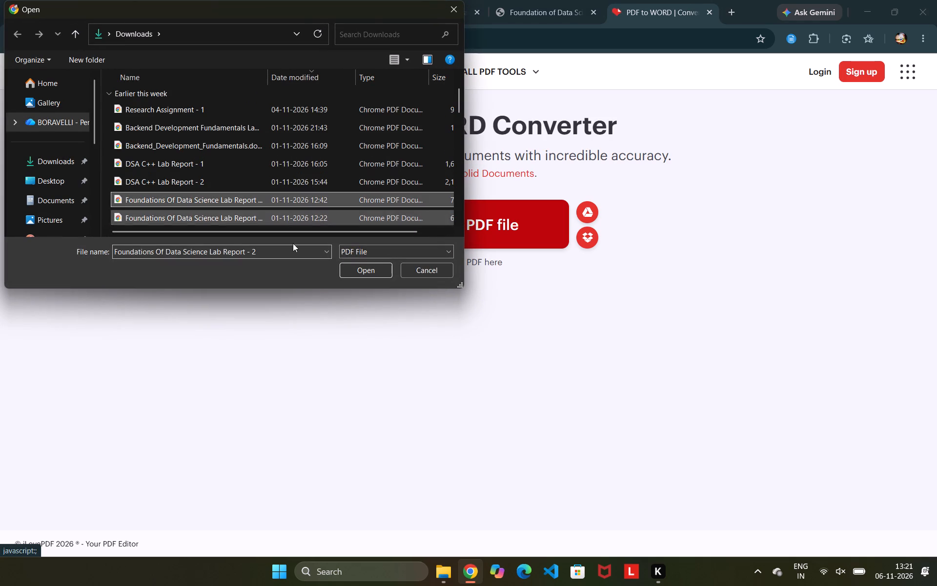
pyautogui.click(349, 271)
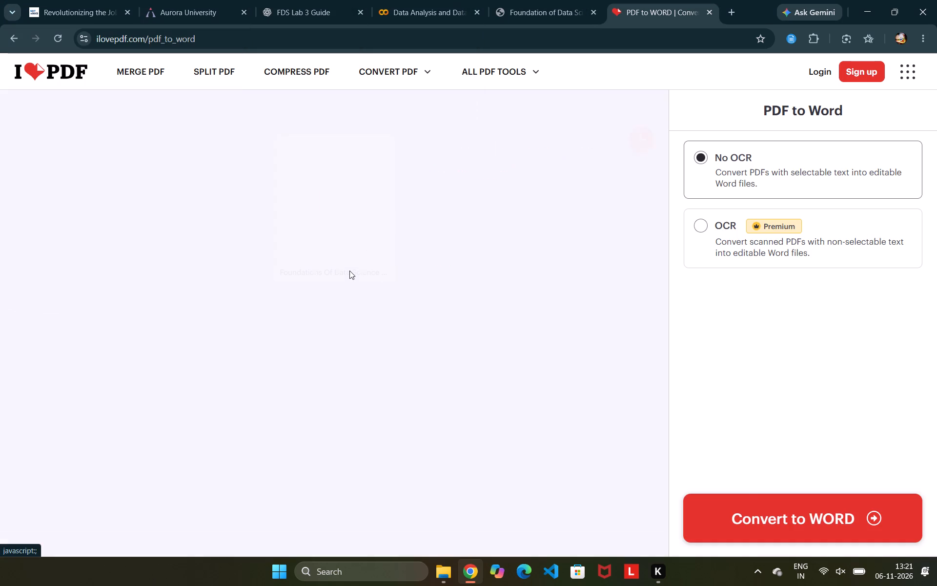
pyautogui.click(729, 511)
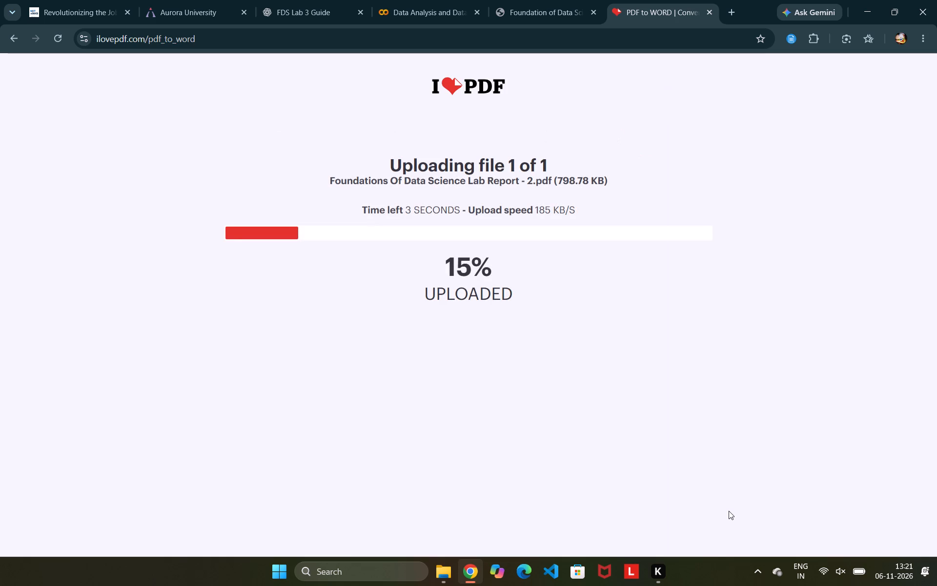
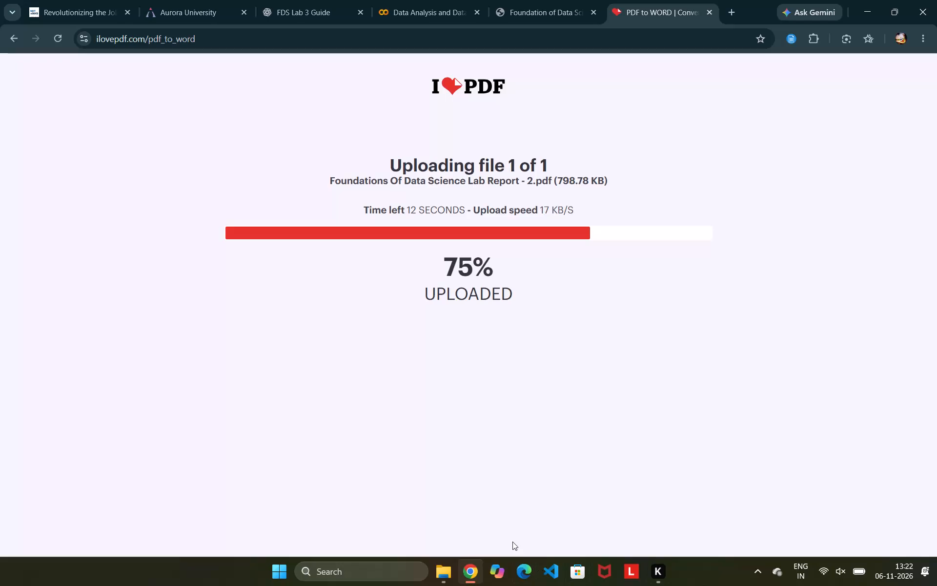
# Open the Word document "Assignment_format FDS" from the Downloads folder.
pyautogui.click(448, 567)
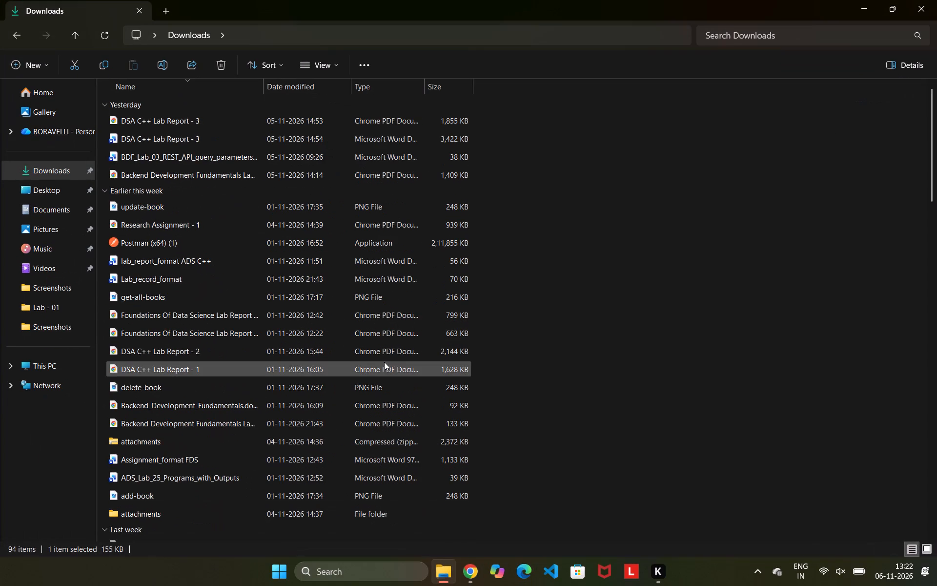
pyautogui.scroll(-1, 384, 363)
pyautogui.doubleClick(229, 441)
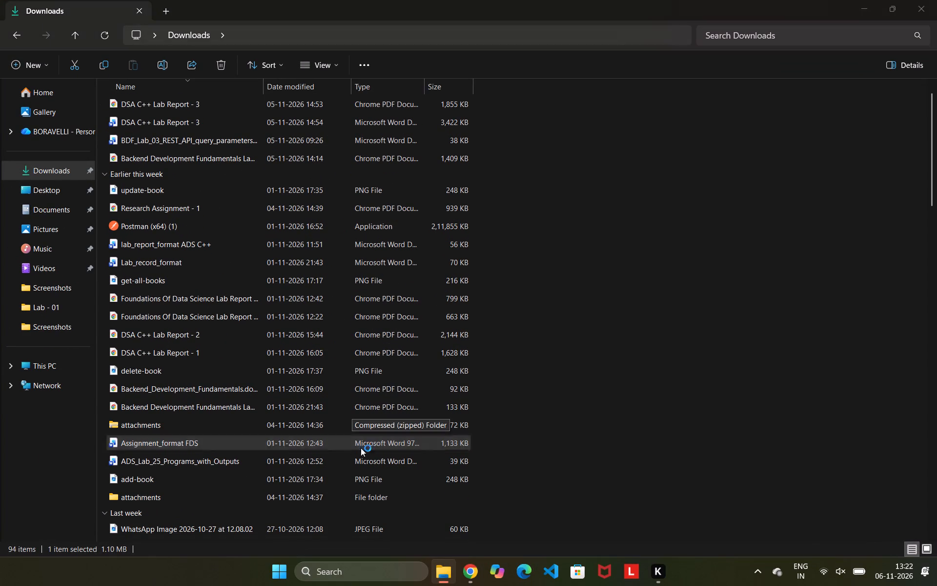
# Look through the Assignment_format FDS document to review its Lab 02 headings, code screenshots and explanations.
pyautogui.scroll(-2, 370, 437)
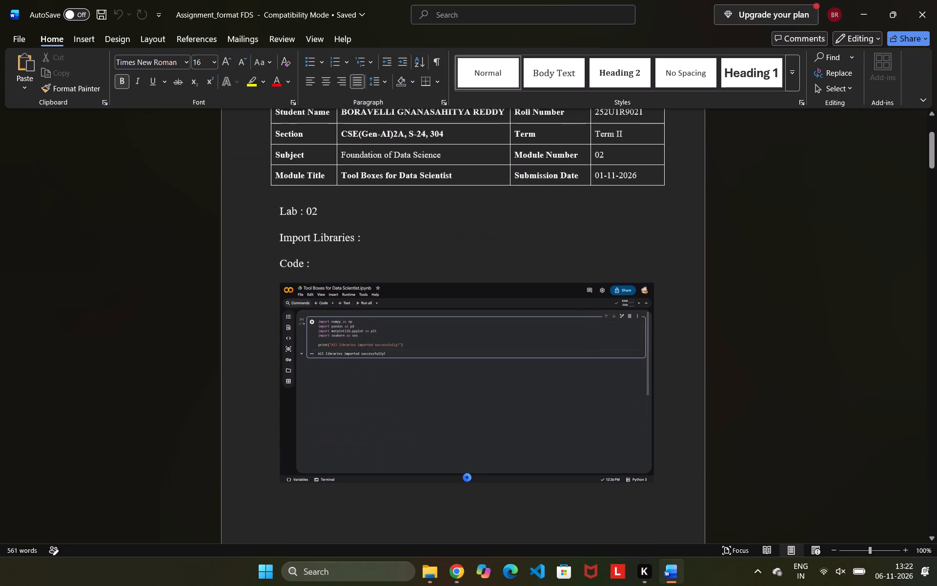
pyautogui.scroll(-7, 512, 425)
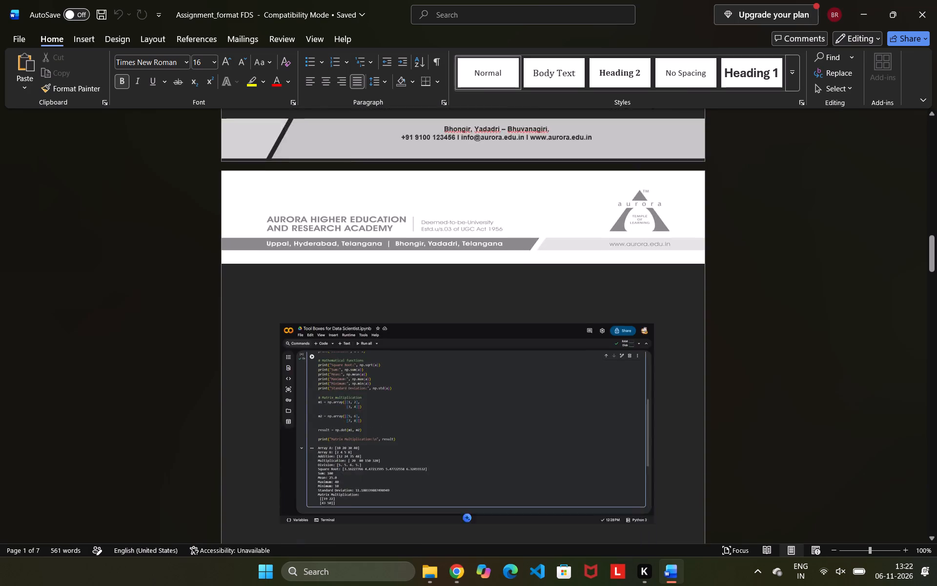
pyautogui.scroll(4, 512, 425)
pyautogui.scroll(-6, 512, 425)
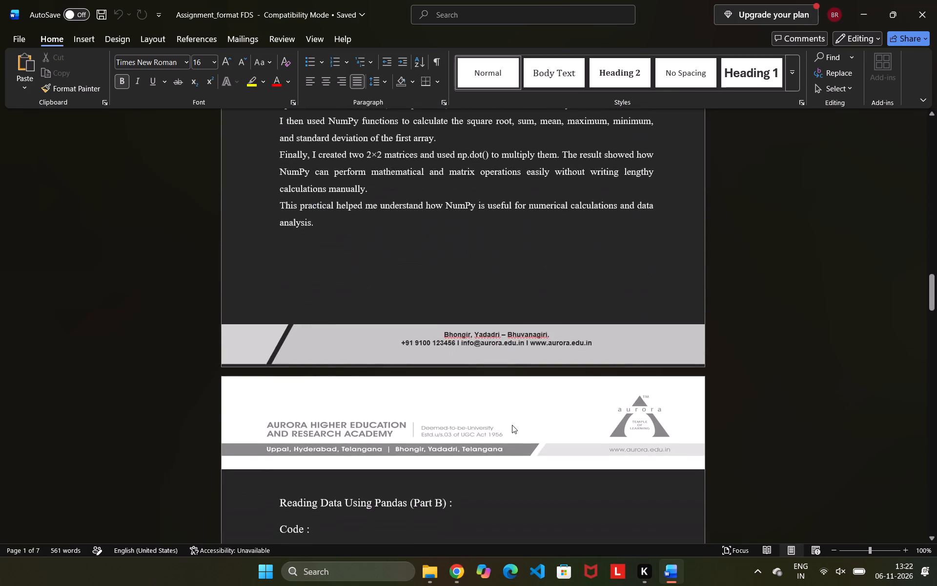
pyautogui.scroll(-7, 512, 425)
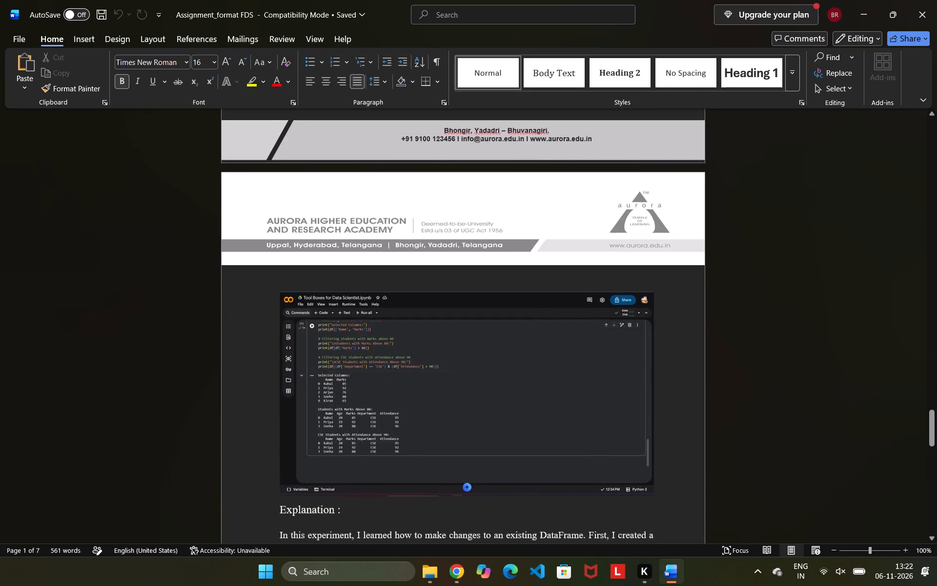
pyautogui.scroll(-3, 512, 425)
pyautogui.click(453, 568)
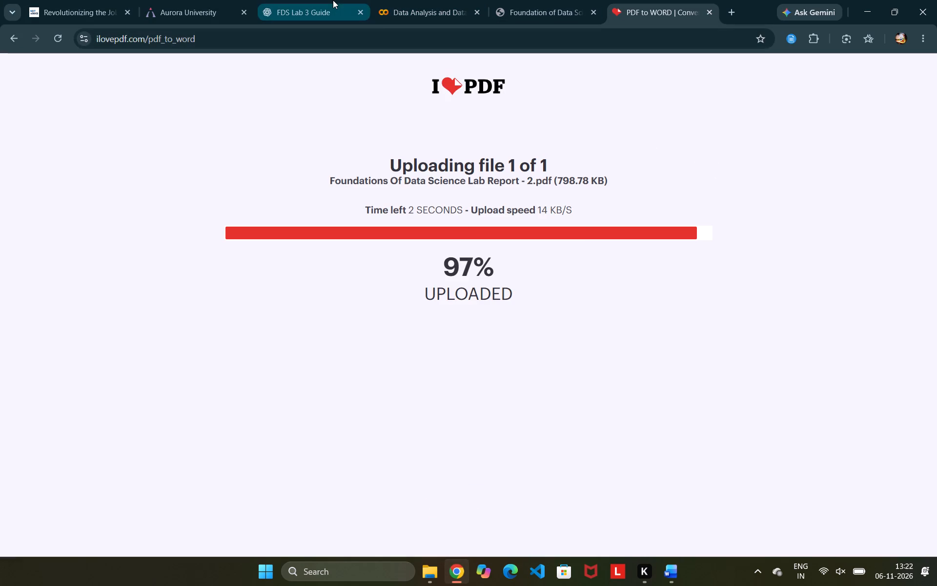
pyautogui.moveTo(332, 0); pyautogui.dragTo(394, 340)
pyautogui.scroll(-3, 394, 340)
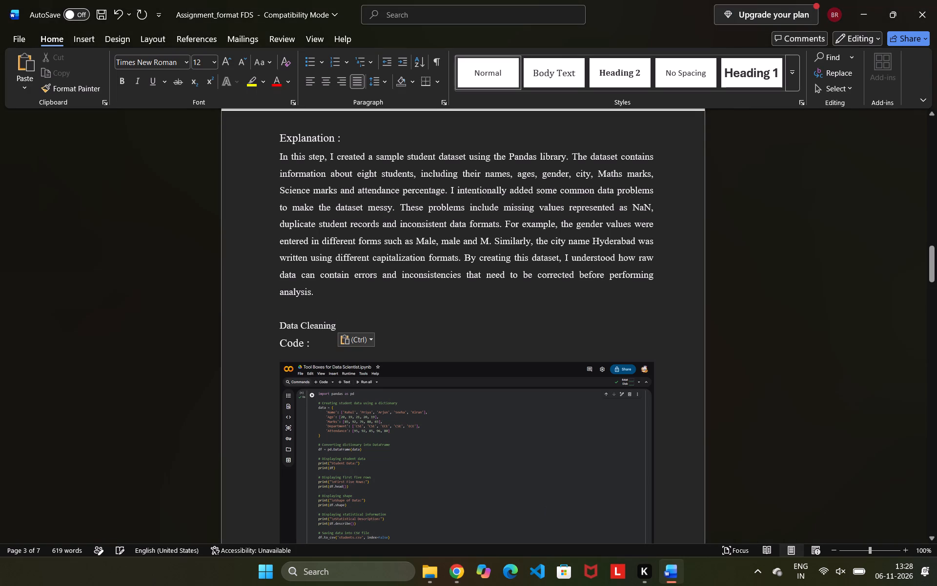
# Increase the font size of the "Data Cleaning" heading to 14.
pyautogui.moveTo(281, 327); pyautogui.dragTo(335, 329)
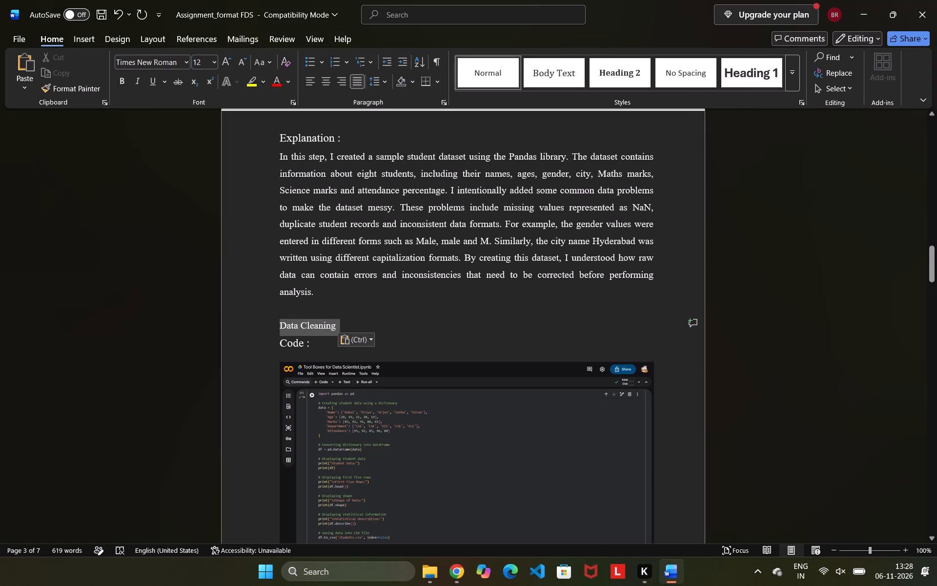
pyautogui.moveTo(335, 329); pyautogui.dragTo(335, 329)
pyautogui.click(229, 61)
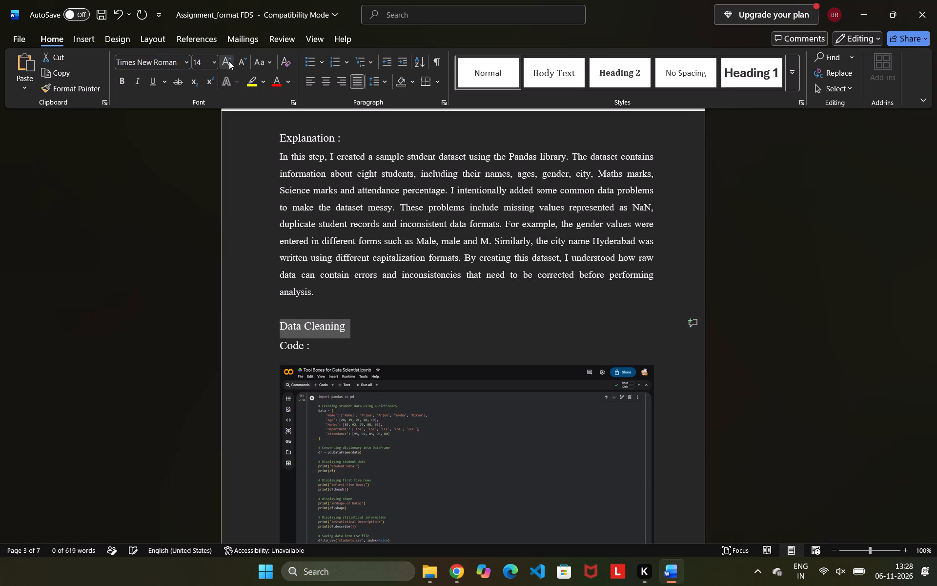
pyautogui.click(419, 305)
# Delete the old code screenshot beneath "Code :" in the Data Cleaning section.
pyautogui.scroll(-2, 419, 305)
pyautogui.click(419, 305)
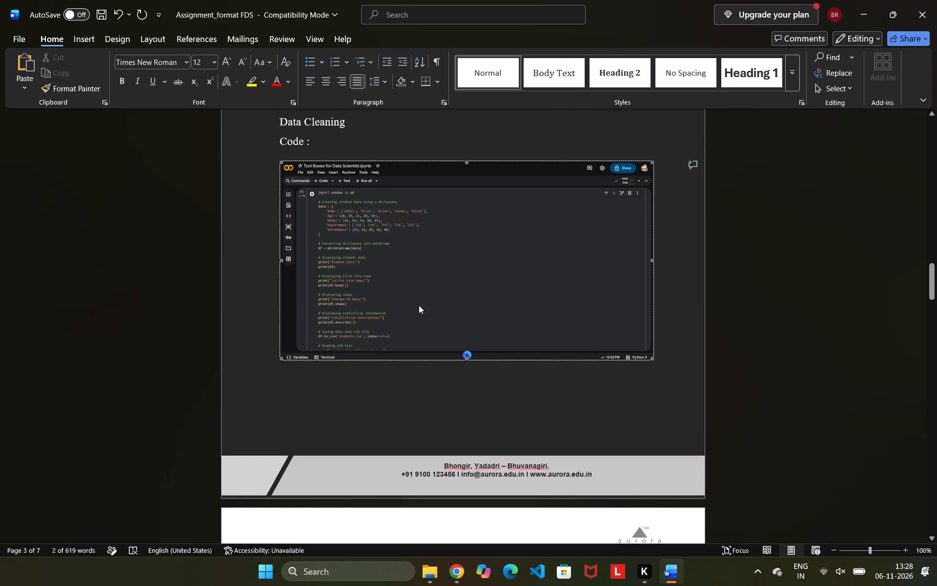
pyautogui.press('BackSpace')
# Capture the Colab notebook view showing the full data-cleaning code cell and paste it under the Data Cleaning "Code :" heading in Word.
pyautogui.click(457, 579)
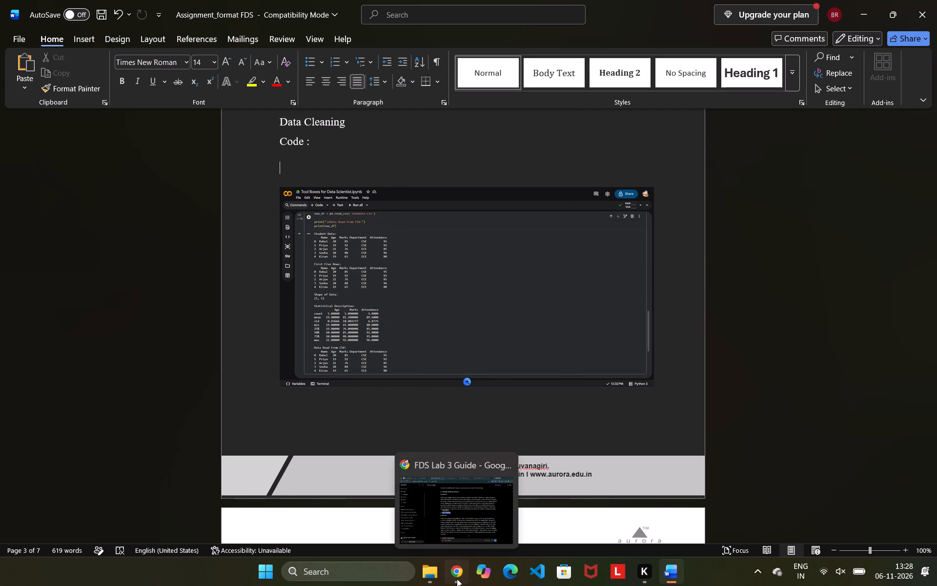
pyautogui.click(426, 0)
pyautogui.scroll(-8, 433, 254)
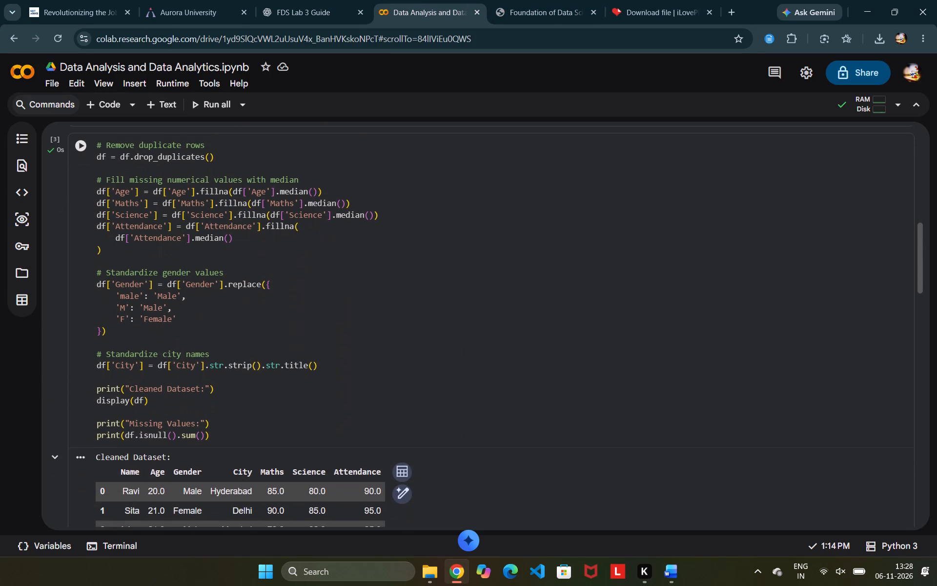
pyautogui.scroll(-3, 433, 254)
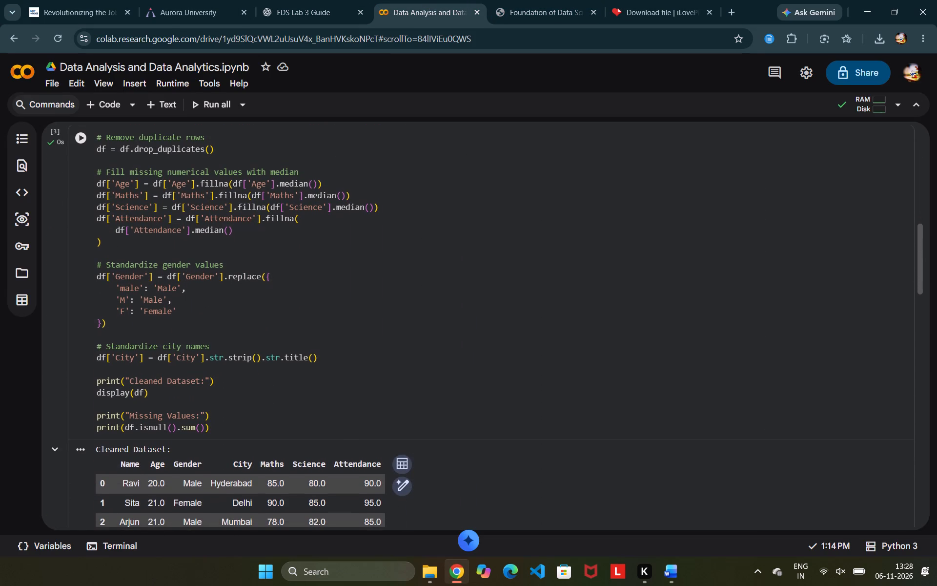
pyautogui.scroll(-1, 433, 254)
pyautogui.press('shift+super+s')
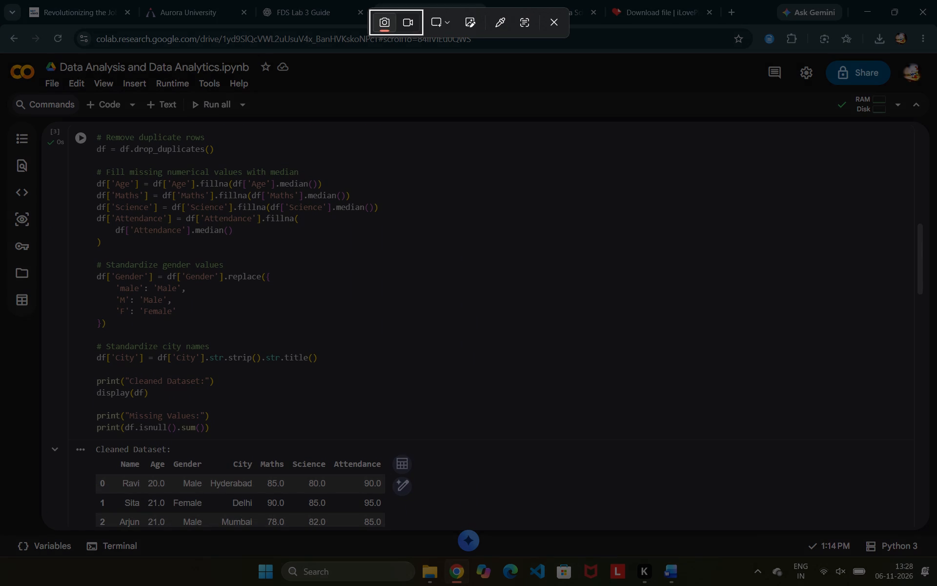
pyautogui.moveTo(0, 54); pyautogui.dragTo(834, 553)
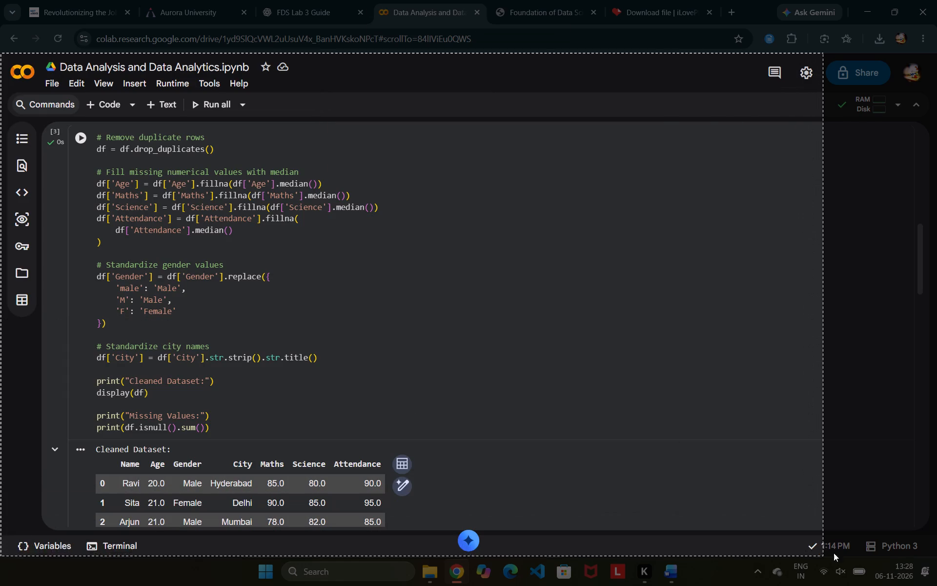
pyautogui.moveTo(834, 553); pyautogui.dragTo(936, 553)
pyautogui.click(681, 571)
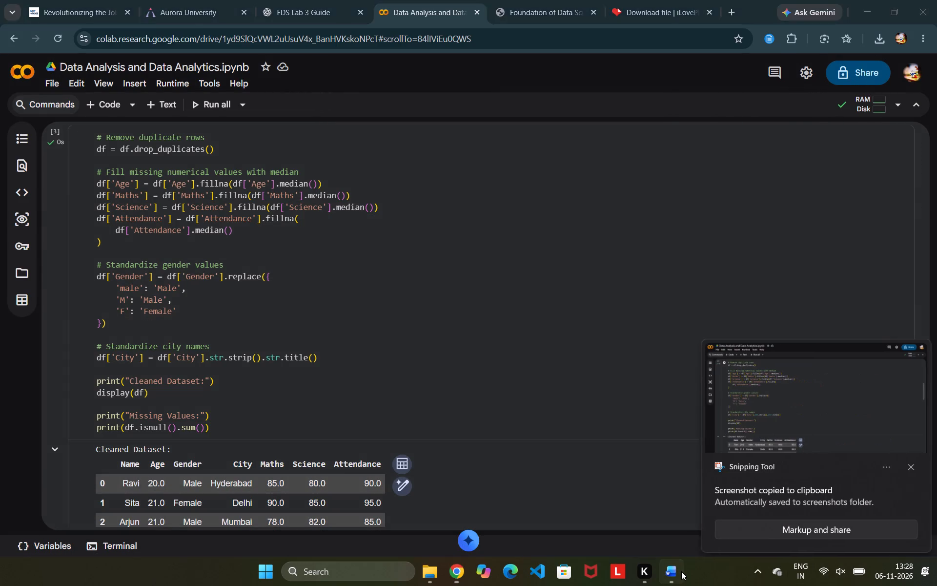
pyautogui.hotkey('ctrl', 'v')
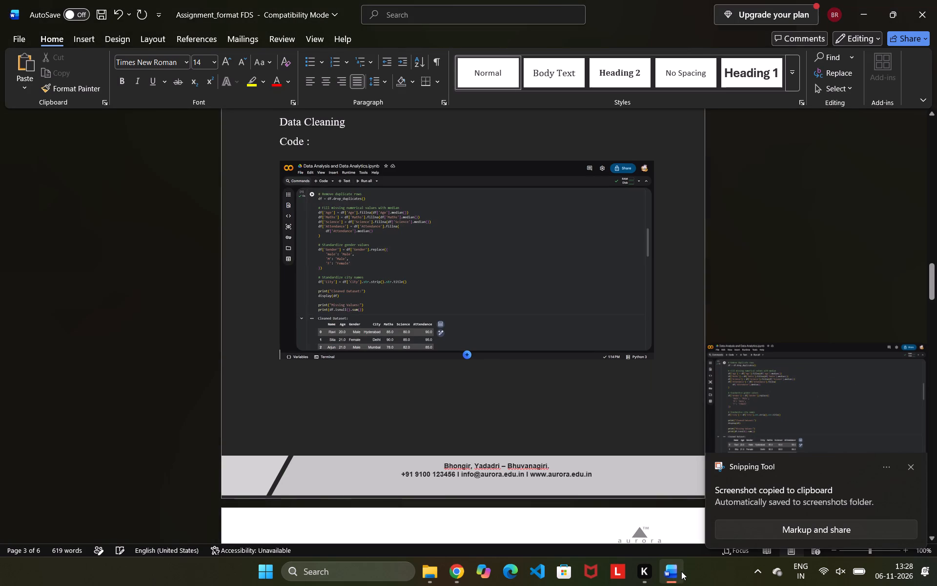
# Delete the old output screenshot that follows the new data-cleaning code capture.
pyautogui.scroll(-3, 681, 571)
pyautogui.scroll(-3, 569, 423)
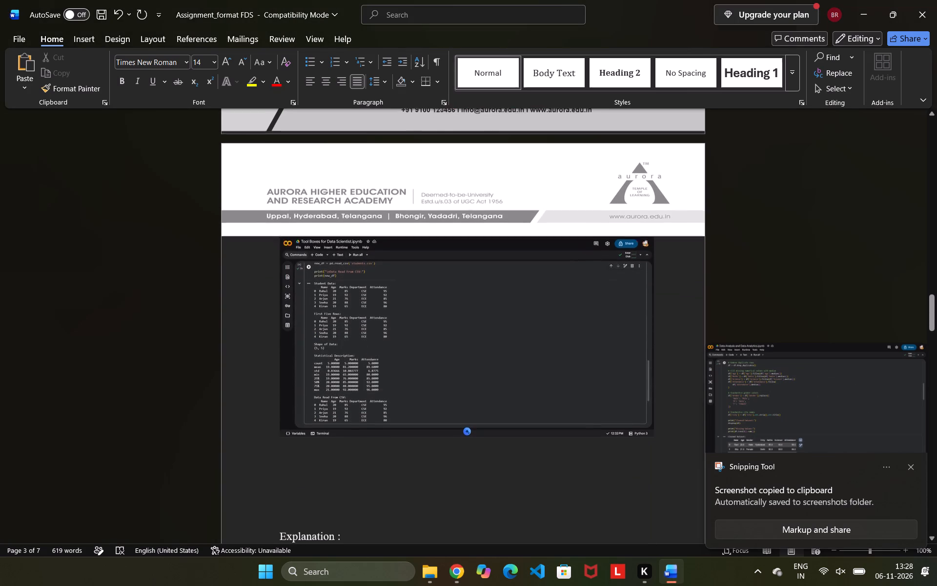
pyautogui.click(498, 356)
pyautogui.press('BackSpace')
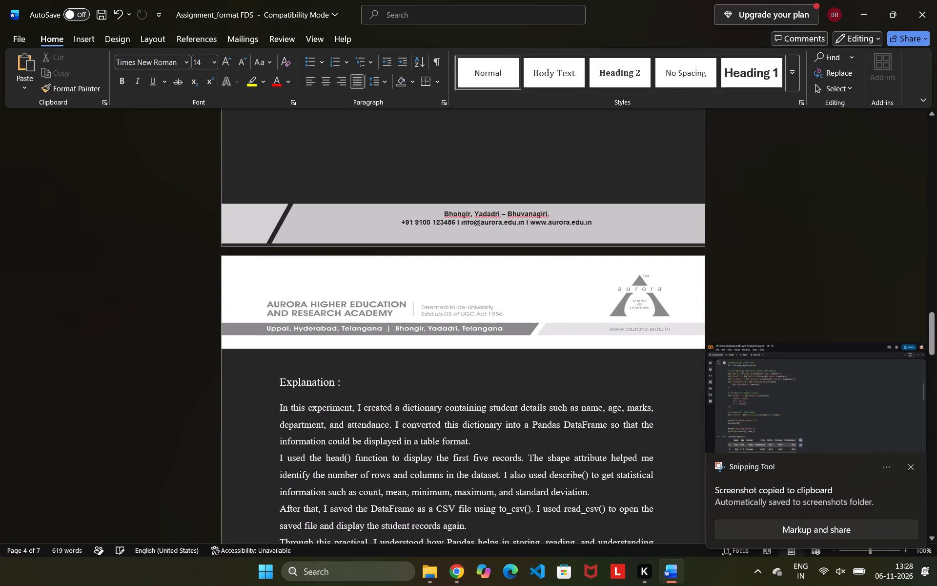
# Capture Colab's Cleaned Dataset and Missing Values output and paste it on a new line after the data-cleaning code screenshot in Word.
pyautogui.press('Return')
pyautogui.press('Return')
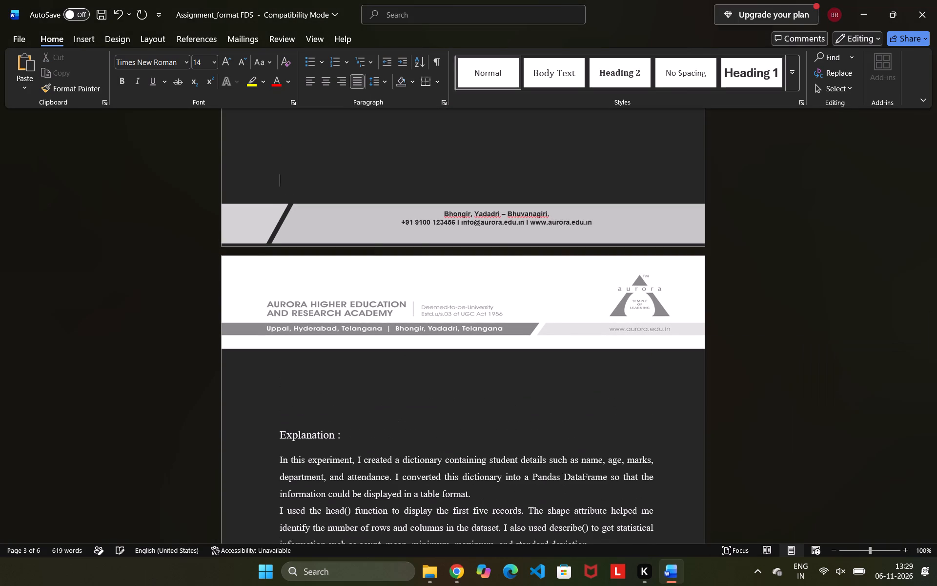
pyautogui.press('BackSpace')
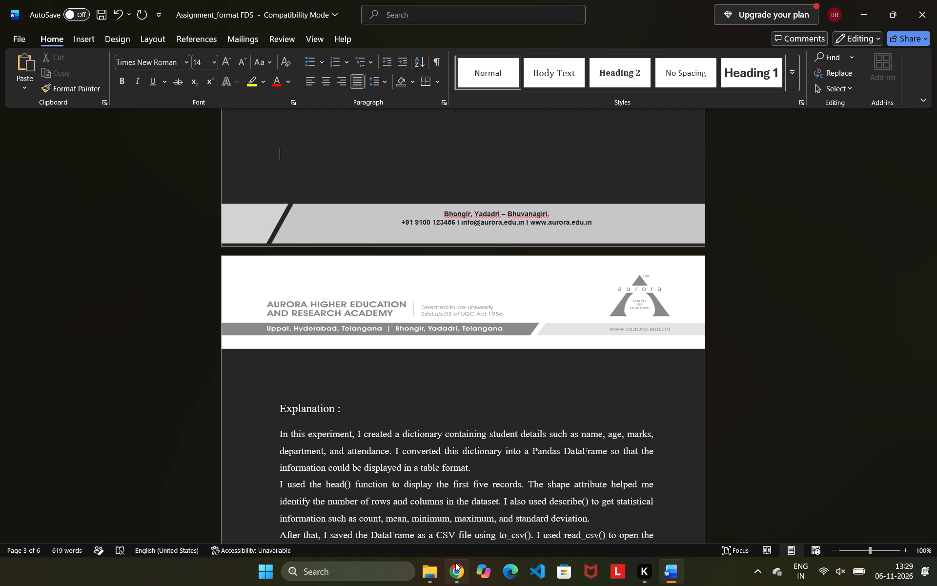
pyautogui.click(455, 563)
pyautogui.scroll(-3, 289, 302)
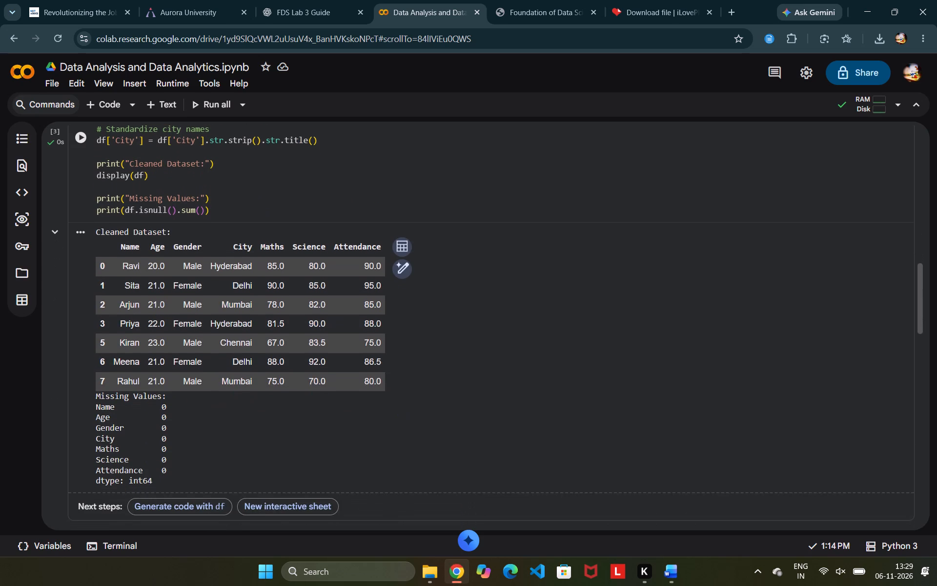
pyautogui.scroll(1, 289, 302)
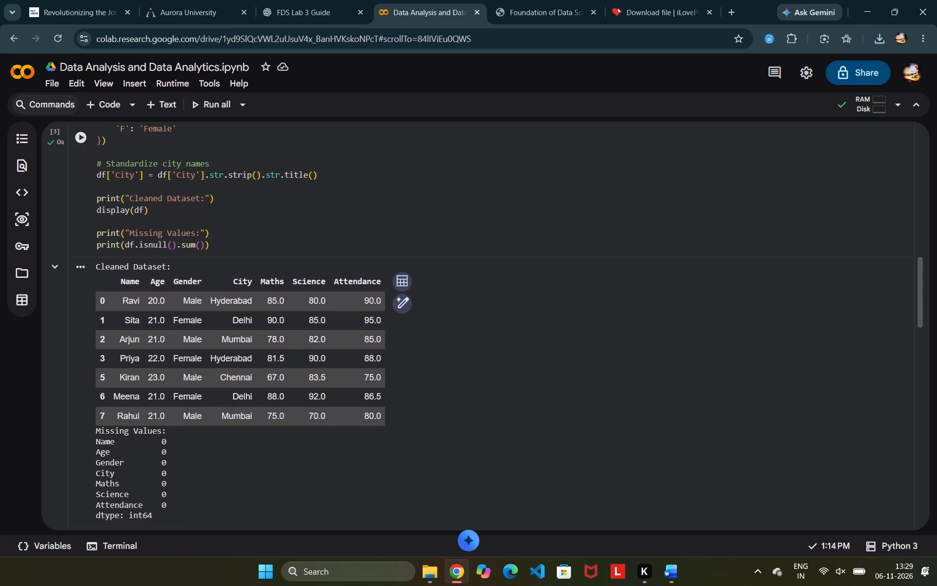
pyautogui.press('shift+super+s')
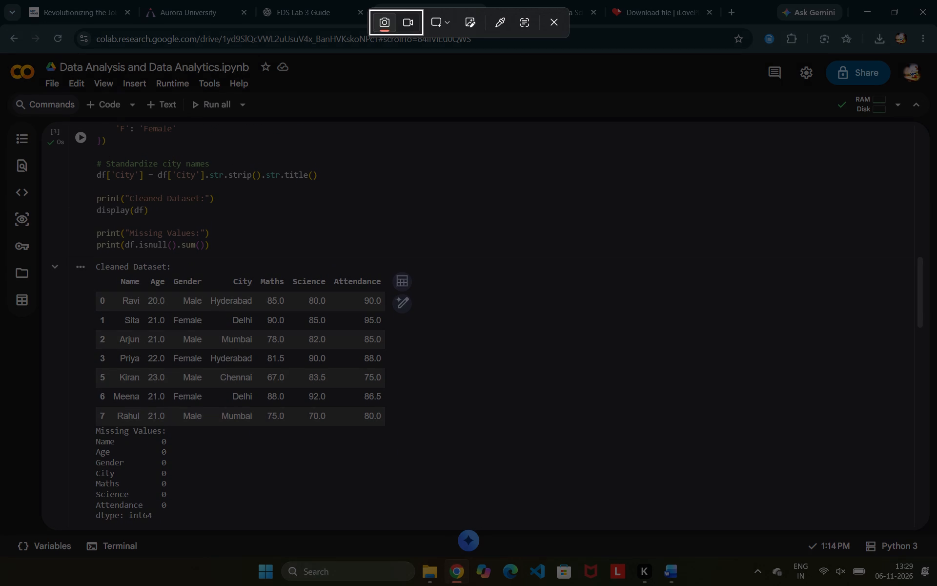
pyautogui.moveTo(0, 54); pyautogui.dragTo(879, 548)
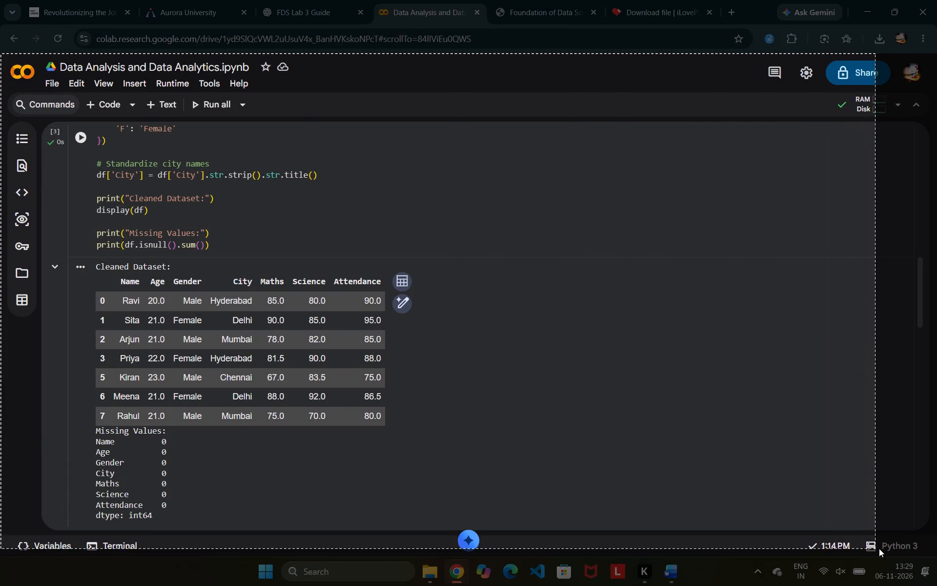
pyautogui.moveTo(879, 548); pyautogui.dragTo(936, 556)
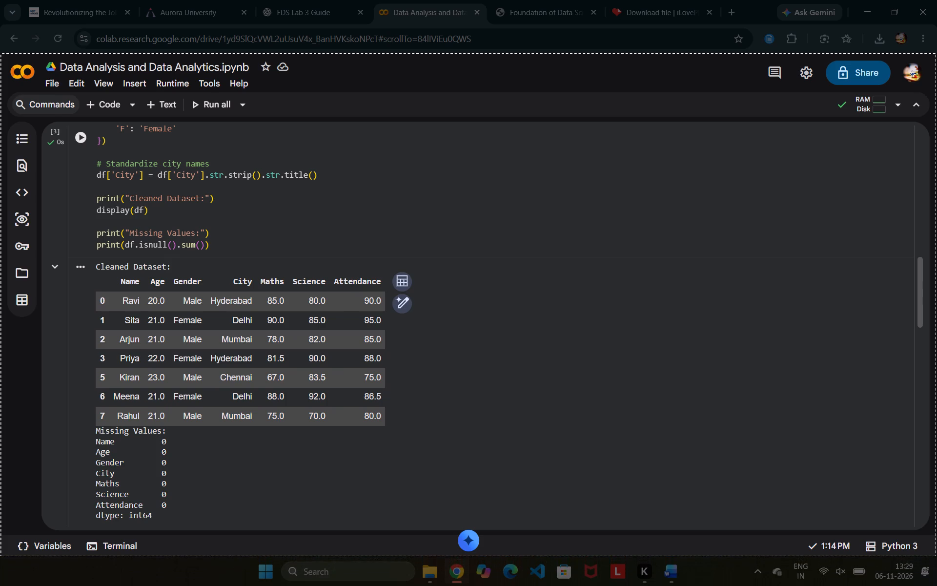
pyautogui.moveTo(936, 556); pyautogui.dragTo(936, 555)
pyautogui.click(675, 567)
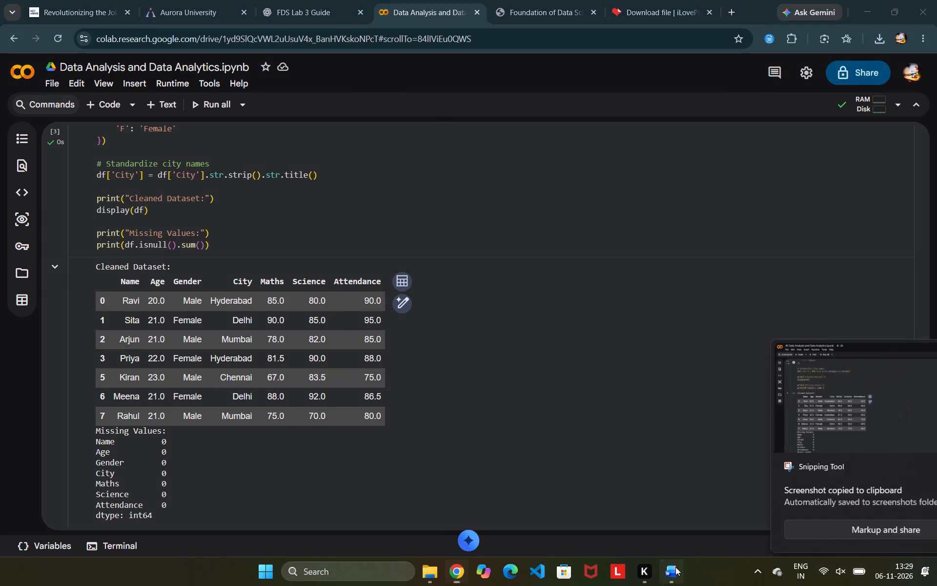
pyautogui.hotkey('ctrl', 'v')
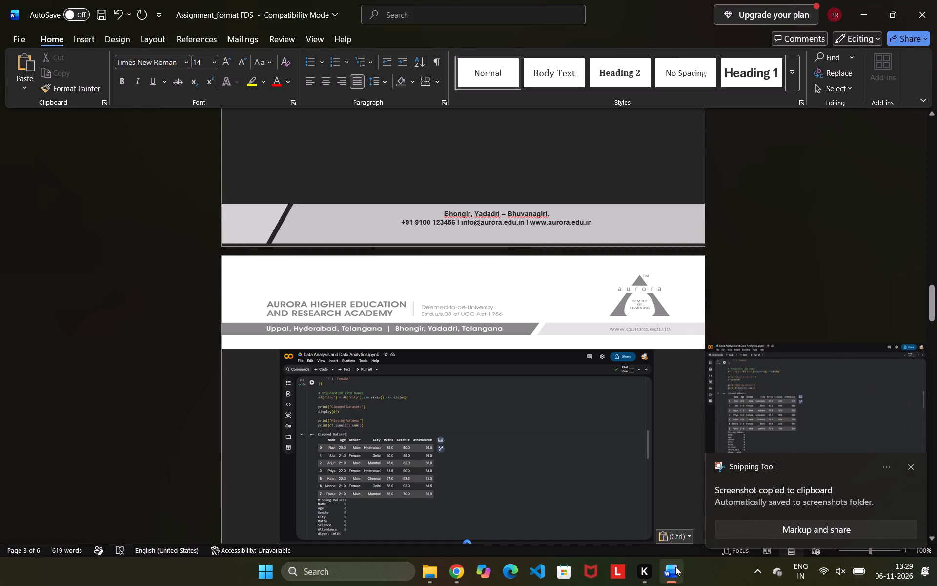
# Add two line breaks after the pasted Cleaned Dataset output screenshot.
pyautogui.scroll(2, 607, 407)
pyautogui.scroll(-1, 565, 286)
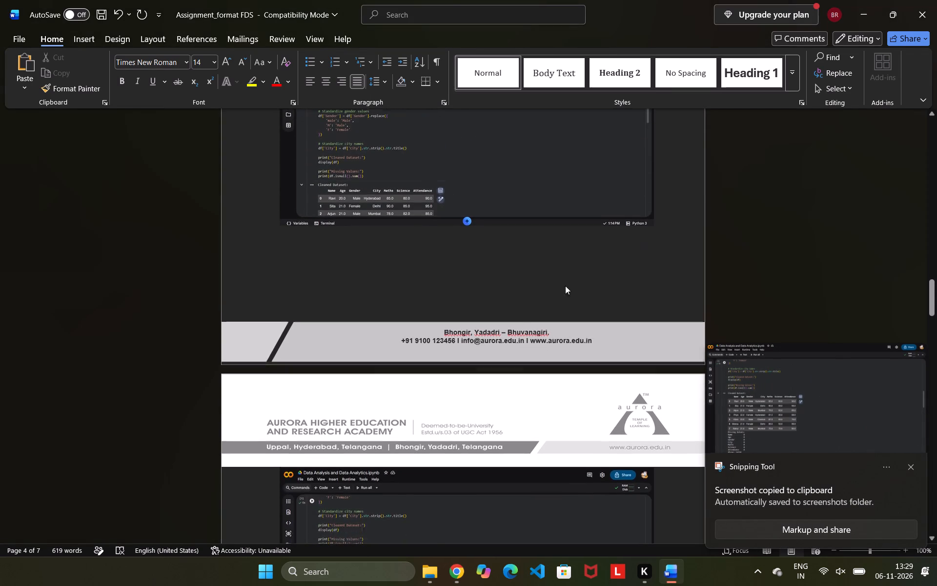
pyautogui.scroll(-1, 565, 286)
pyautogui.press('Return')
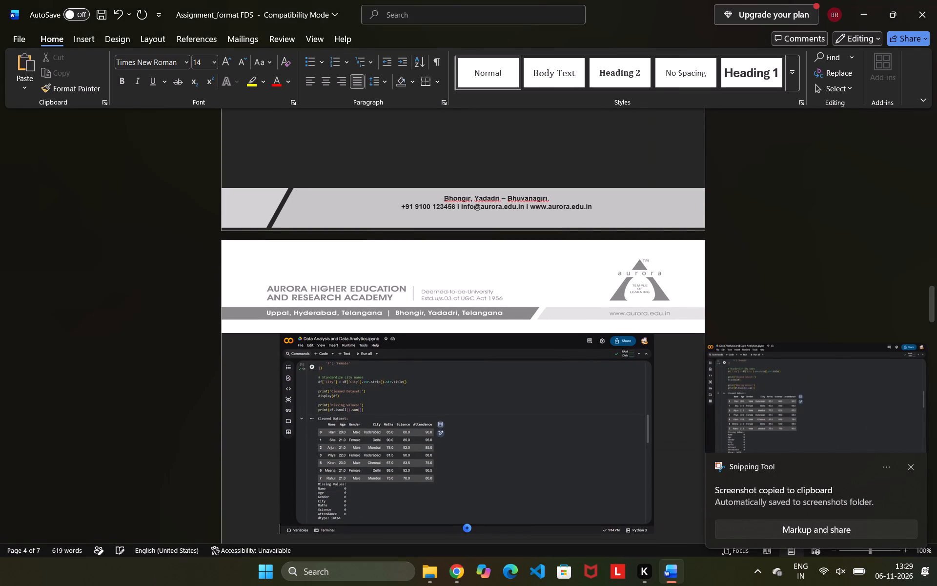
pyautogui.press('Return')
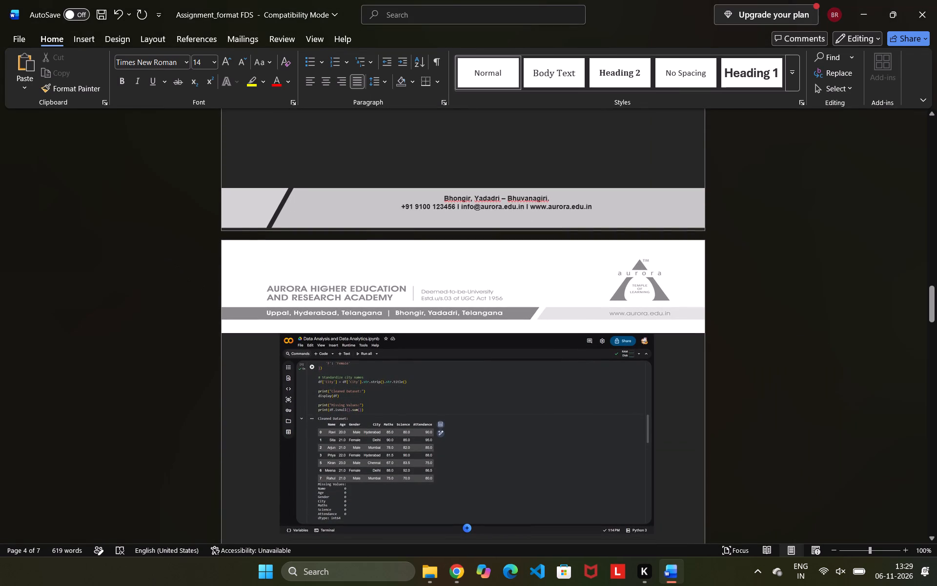
# Insert a blank line above the Cleaned Dataset output screenshot at the top of page 4.
pyautogui.click(277, 337)
pyautogui.press('Up')
pyautogui.press('Return')
# Reduce the gap between the Cleaned Dataset output screenshot and the "Explanation :" heading to a single blank line.
pyautogui.scroll(-3, 277, 337)
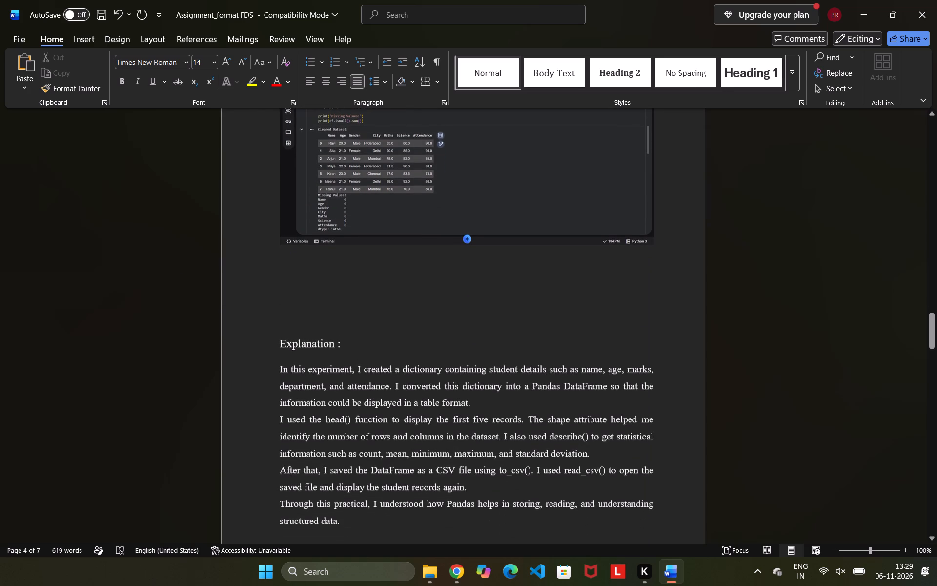
pyautogui.click(277, 324)
pyautogui.press('BackSpace')
pyautogui.press('BackSpace')
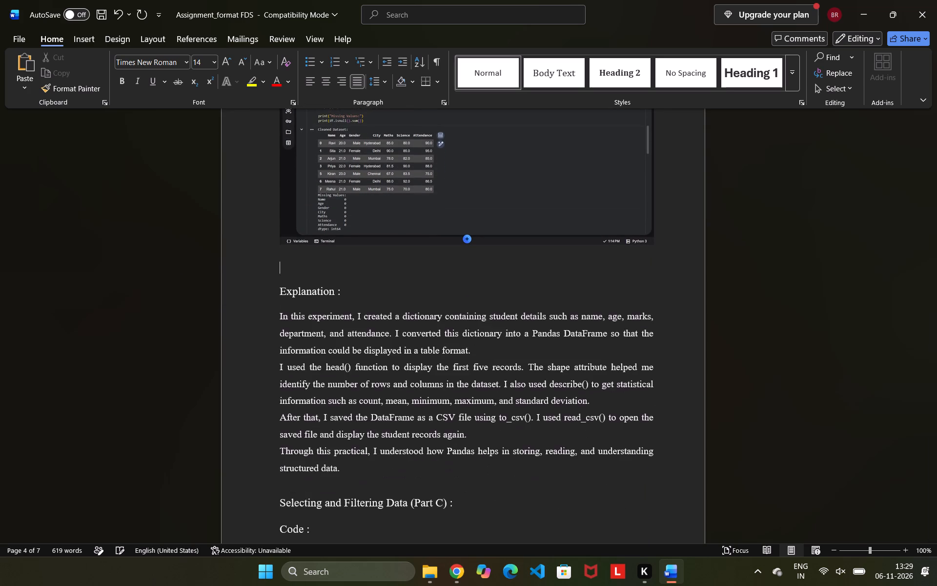
pyautogui.press('BackSpace')
pyautogui.press('Return')
# Review the layout of the Messy Dataset and Data Cleaning sections across the report's pages.
pyautogui.scroll(4, 277, 324)
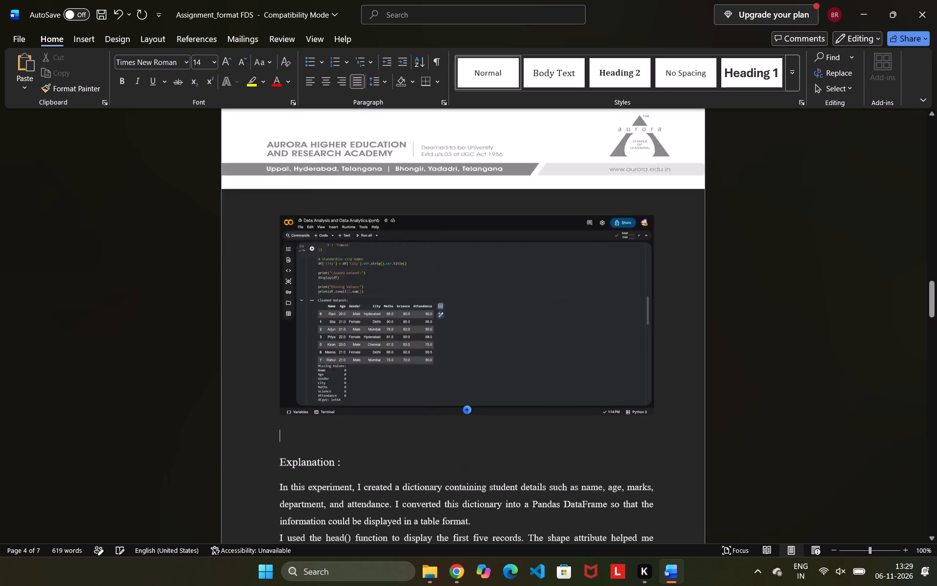
pyautogui.scroll(5, 277, 324)
pyautogui.scroll(-7, 277, 324)
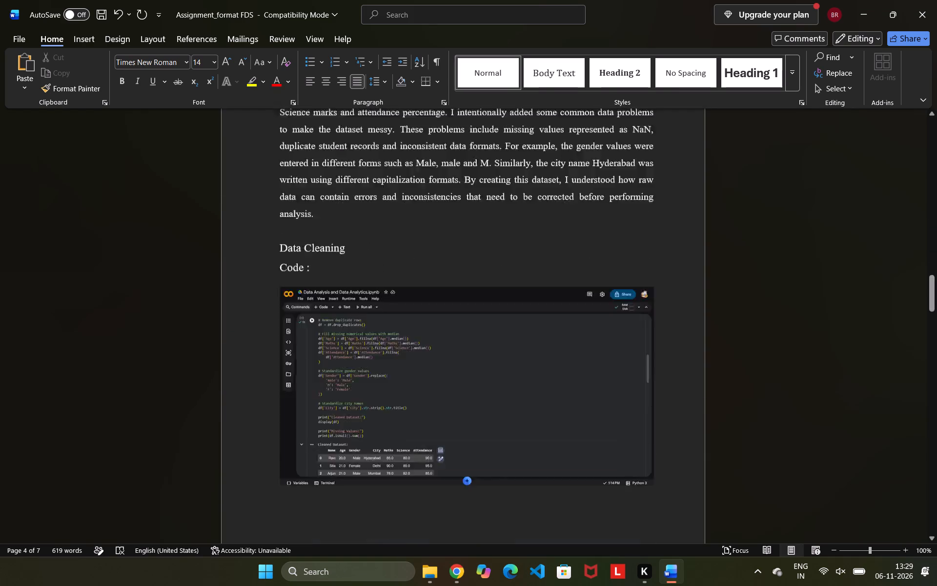
pyautogui.scroll(5, 277, 324)
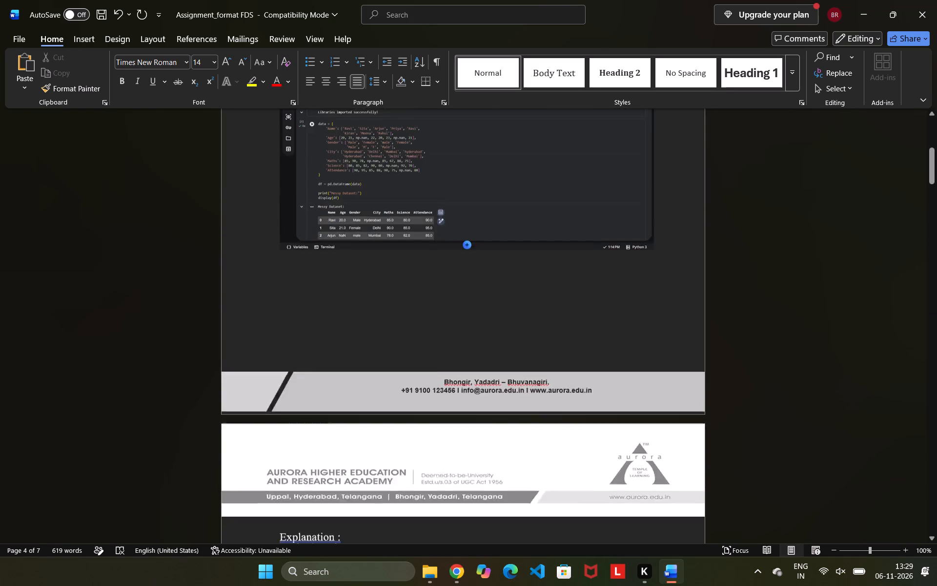
pyautogui.scroll(-10, 277, 324)
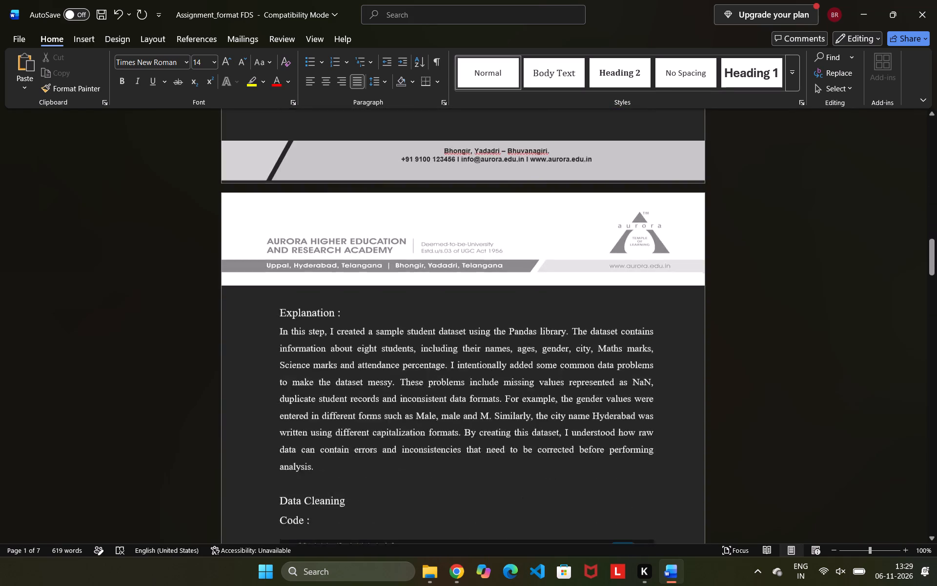
# Remove the blank line between the Cleaned Dataset output screenshot and the "Explanation :" heading on page 4.
pyautogui.scroll(-4, 277, 324)
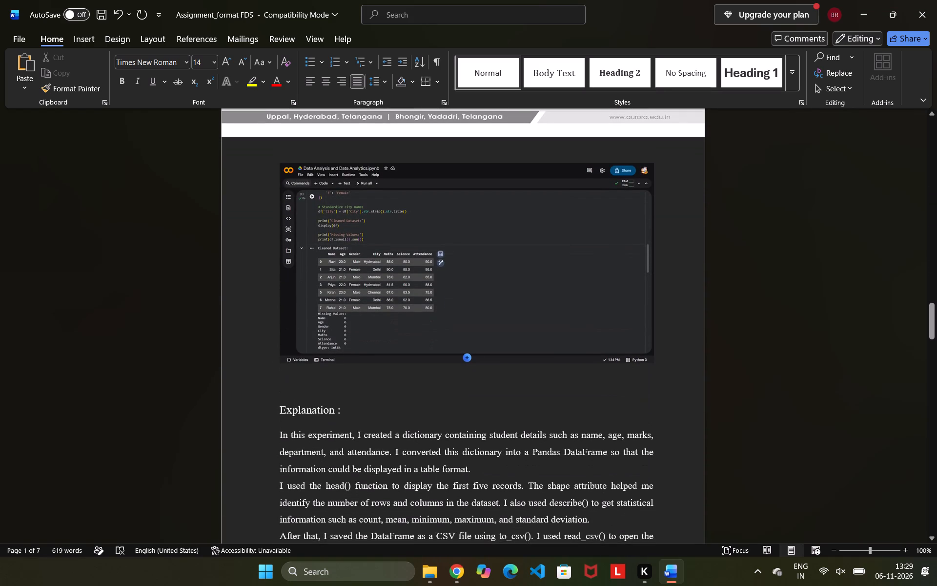
pyautogui.press('BackSpace')
pyautogui.click(277, 324)
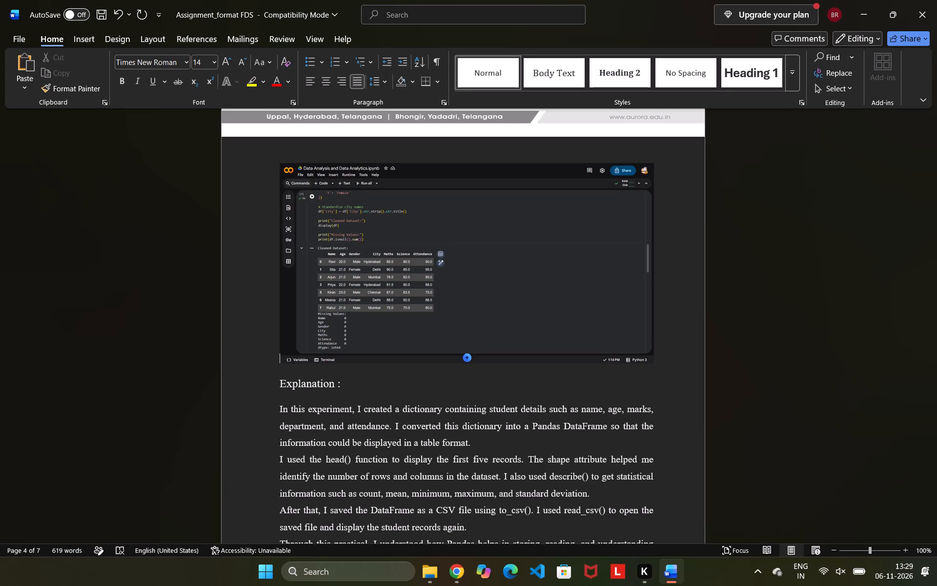
pyautogui.press('Down')
# Change the Submission Date in the report's header table to 06-11-2026.
pyautogui.scroll(-1, 317, 343)
pyautogui.scroll(3, 317, 343)
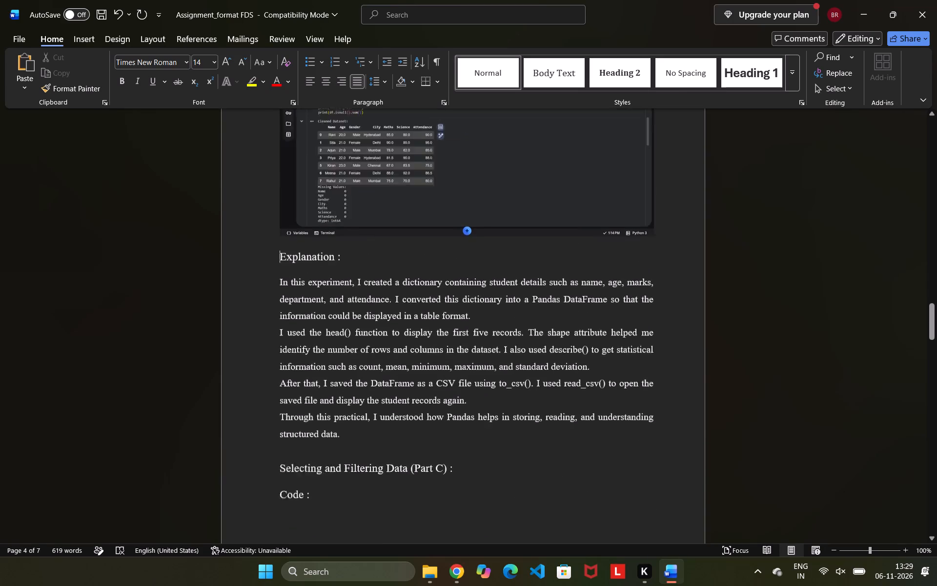
pyautogui.scroll(8, 317, 343)
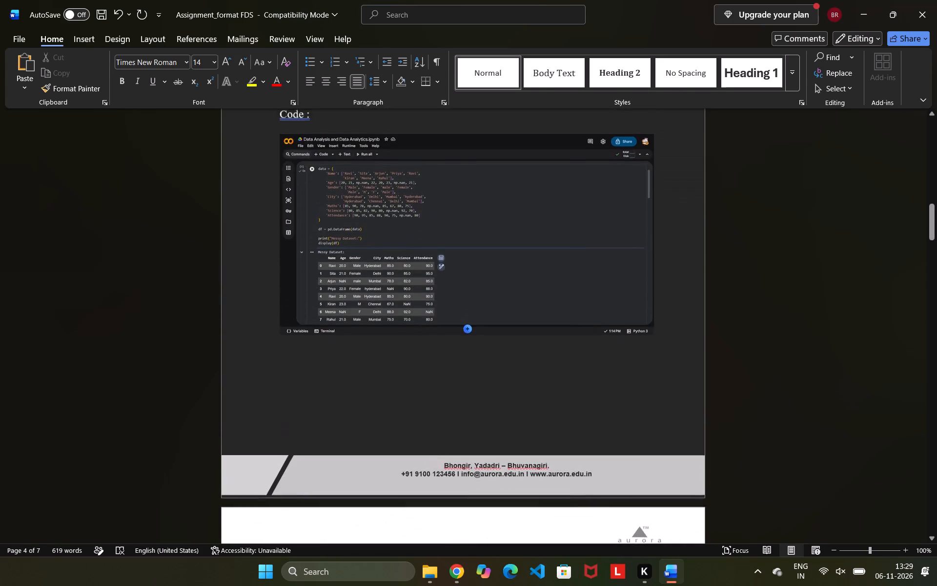
pyautogui.scroll(7, 317, 343)
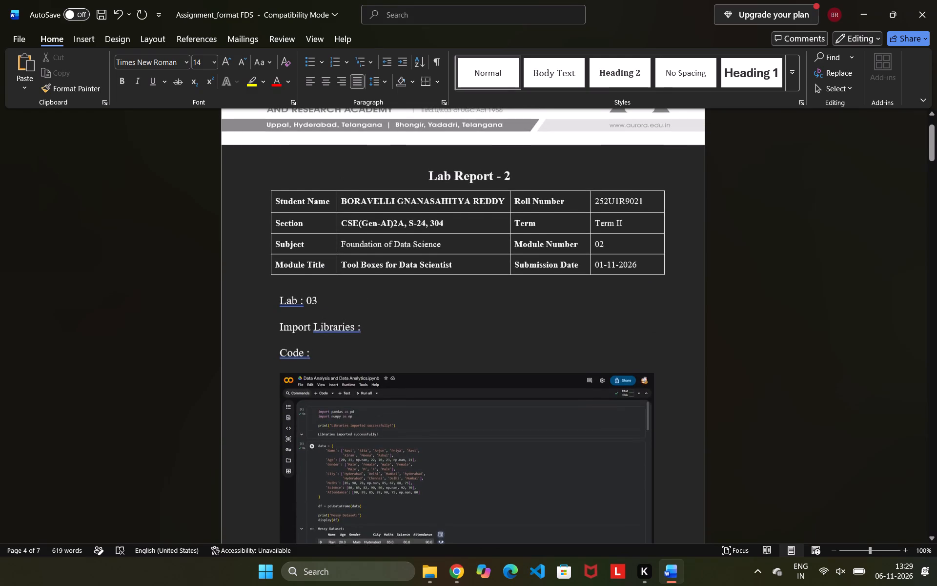
pyautogui.scroll(1, 317, 343)
pyautogui.click(602, 276)
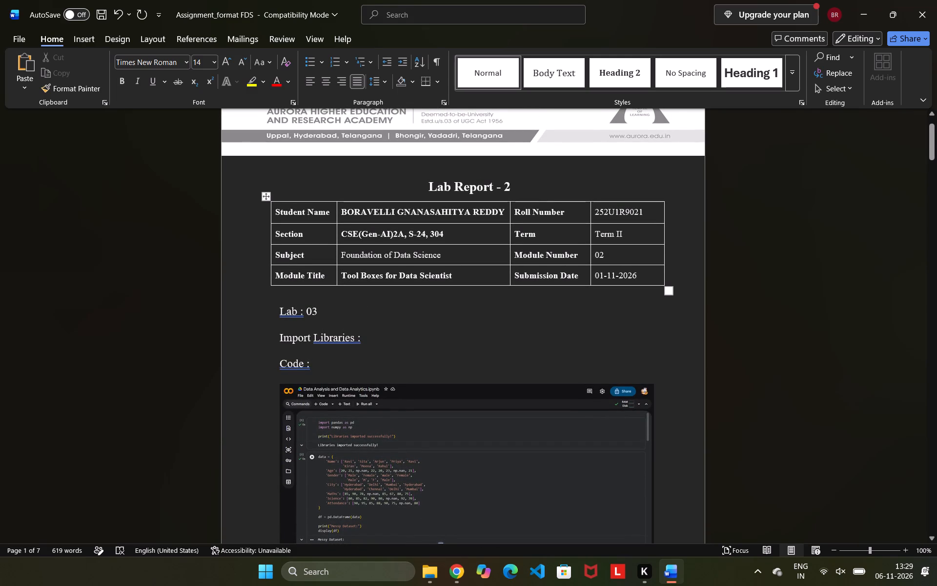
pyautogui.press('BackSpace')
pyautogui.press('6')
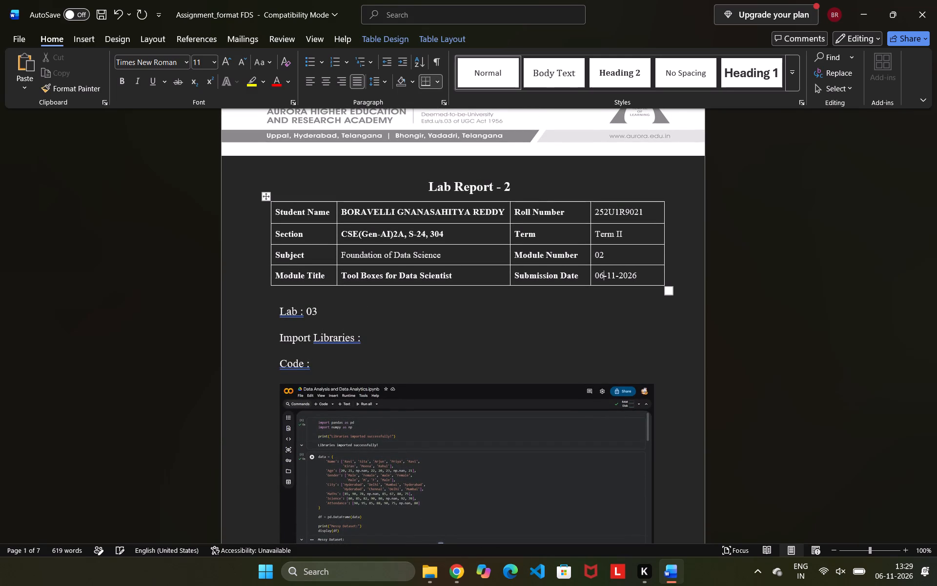
# Delete the old Lab 2 explanation text under the "Explanation :" heading below the Cleaned Dataset screenshot.
pyautogui.scroll(-5, 600, 311)
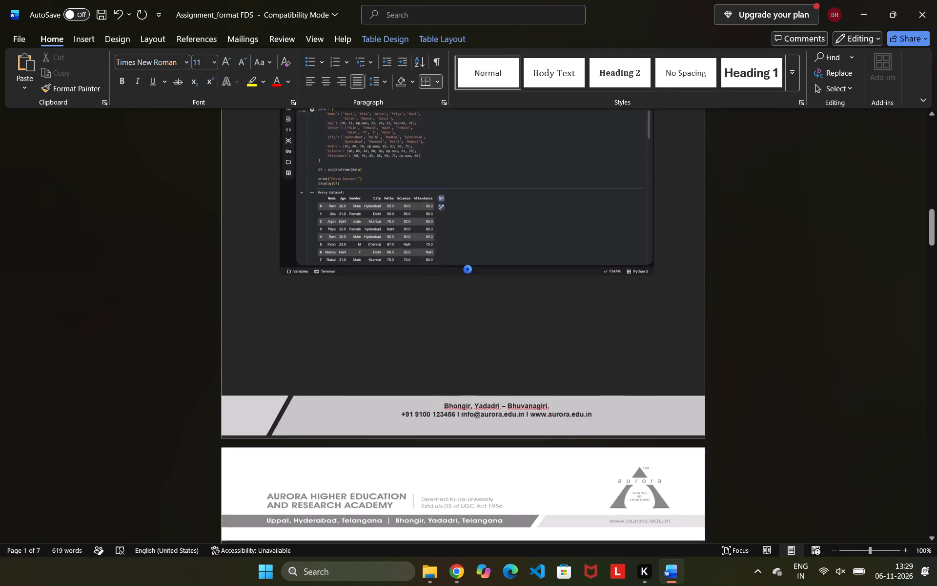
pyautogui.scroll(-8, 600, 311)
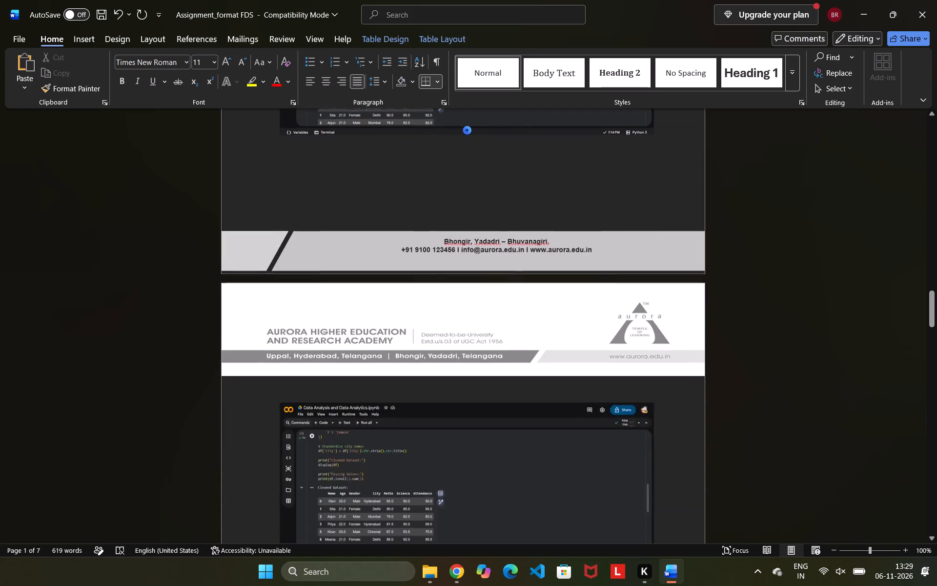
pyautogui.scroll(-2, 600, 311)
pyautogui.scroll(-1, 539, 381)
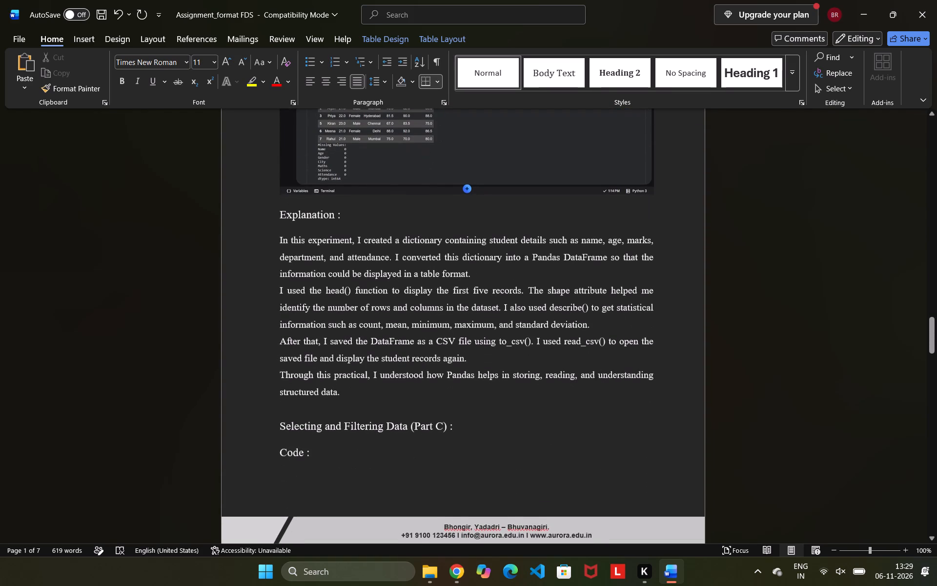
pyautogui.moveTo(278, 237); pyautogui.dragTo(362, 400)
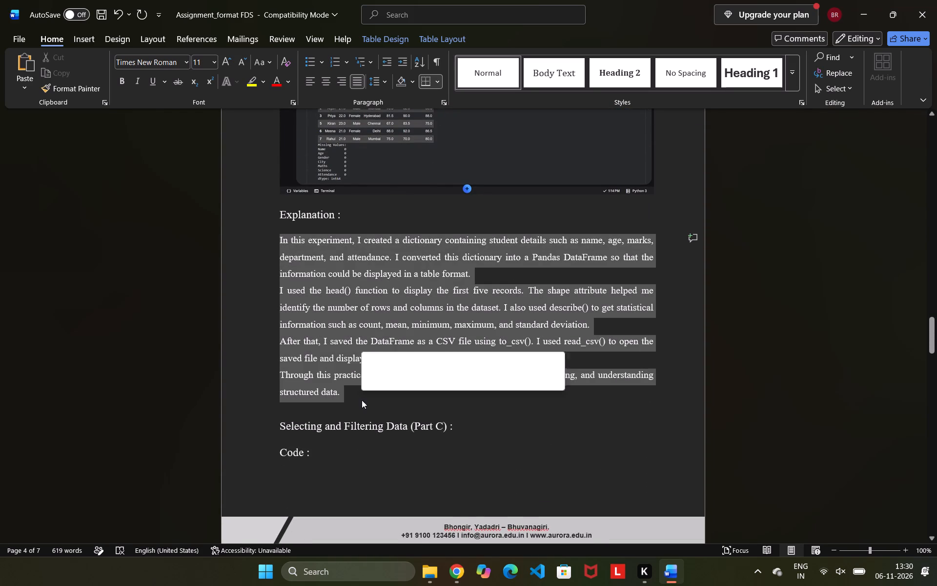
pyautogui.press('BackSpace')
# Copy the Data Cleaning explanation from the FDS Lab 3 Guide chat in Chrome and paste it under Word's empty "Explanation :" heading.
pyautogui.click(458, 577)
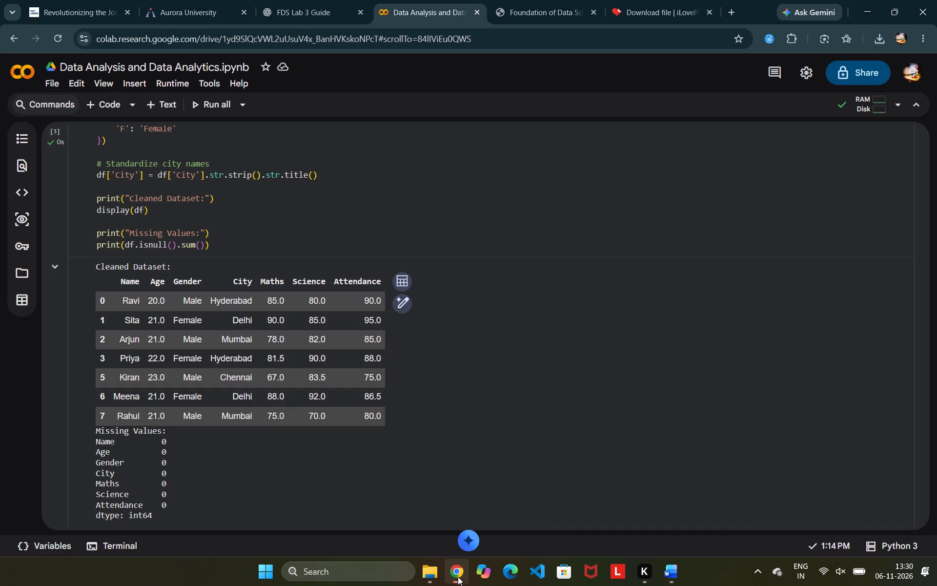
pyautogui.click(352, 0)
pyautogui.click(447, 293)
pyautogui.scroll(-1, 447, 293)
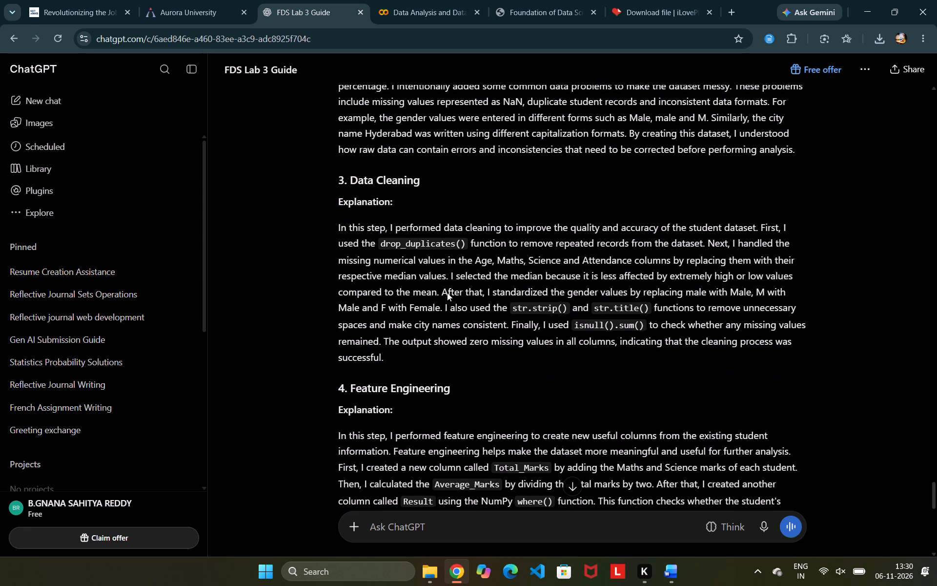
pyautogui.scroll(-1, 447, 293)
pyautogui.moveTo(339, 221); pyautogui.dragTo(402, 351)
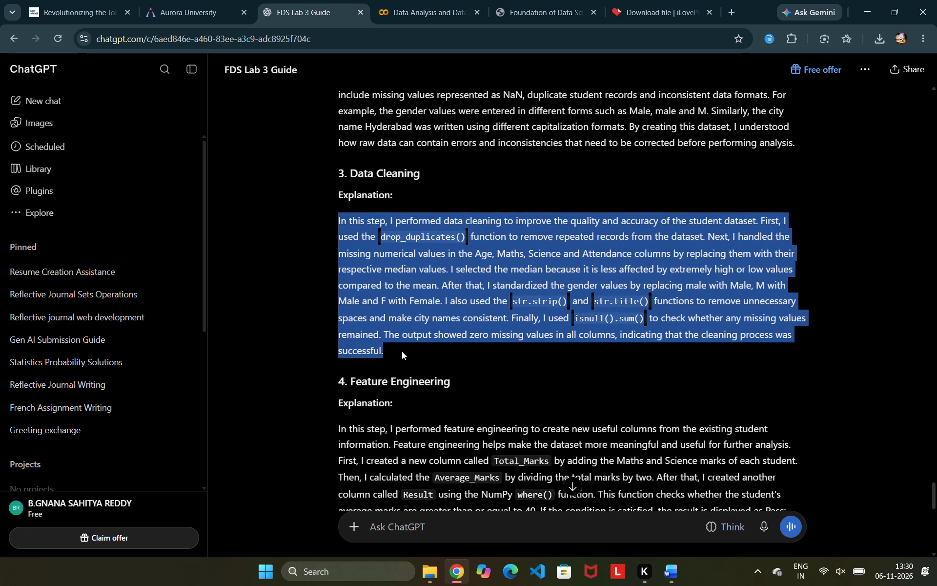
pyautogui.moveTo(402, 351); pyautogui.dragTo(404, 355)
pyautogui.hotkey('ctrl', 'c')
pyautogui.click(672, 572)
pyautogui.hotkey('ctrl', 'v')
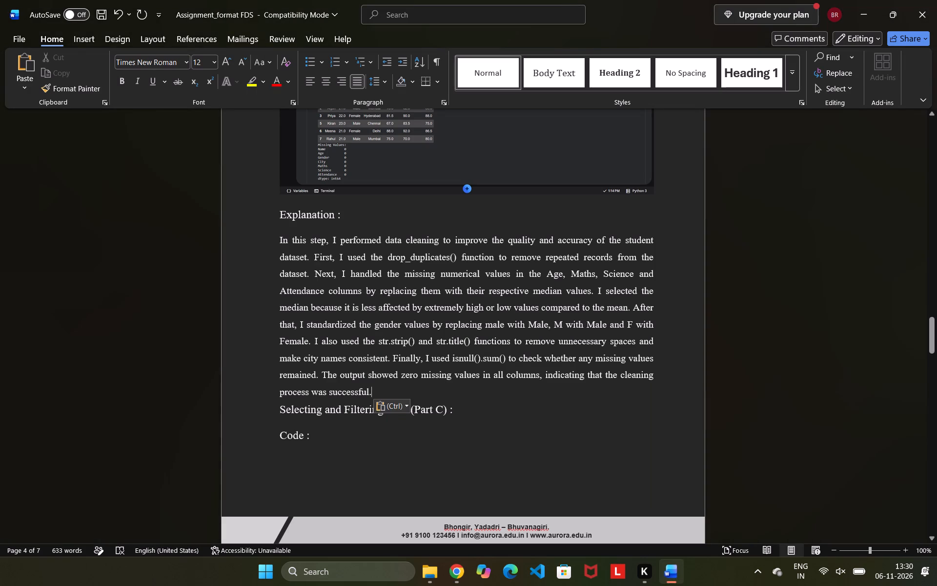
# Insert blank lines before the "Selecting and Filtering Data (Part C) :" heading until it moves to the top of page 5.
pyautogui.click(283, 410)
pyautogui.press('Left')
pyautogui.press('Return')
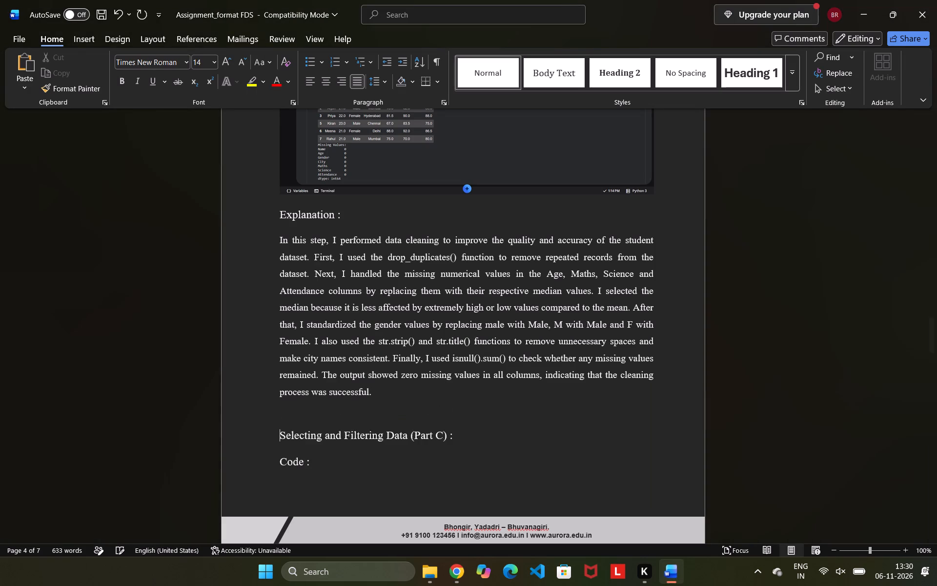
pyautogui.press('Return')
pyautogui.press('Return')
pyautogui.press('Return')
pyautogui.press('Return')
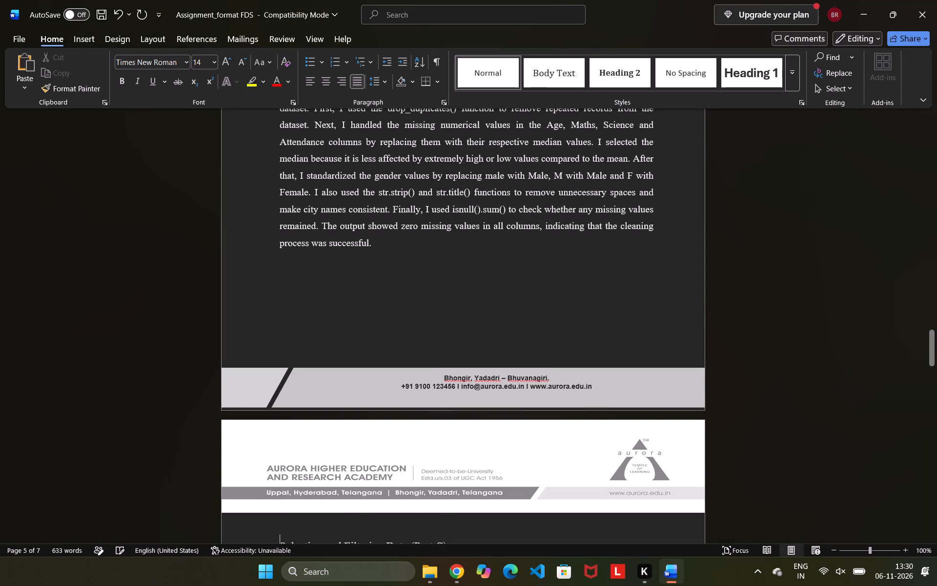
# Delete the "Selecting and Filtering Data (Part C) :" heading text, keeping its empty line above "Code :".
pyautogui.scroll(-2, 283, 410)
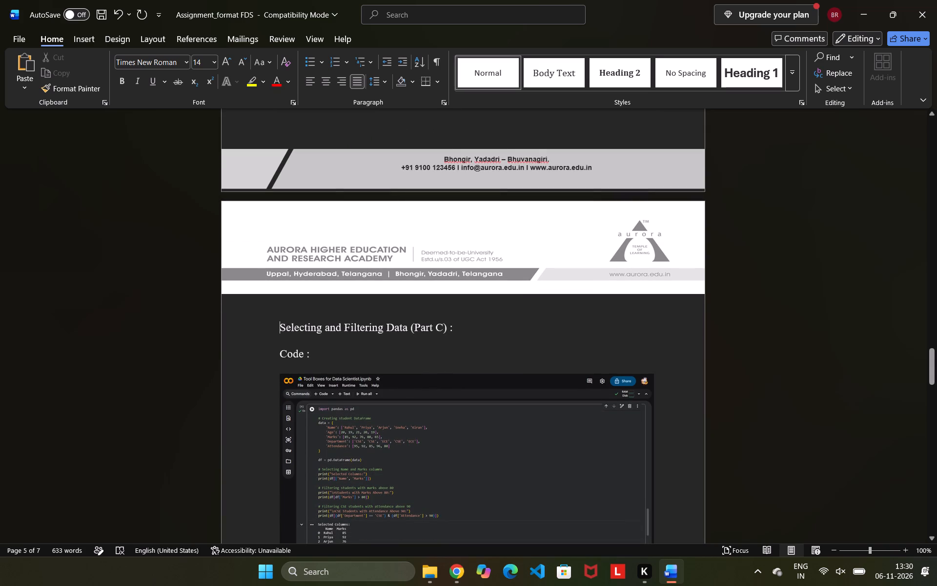
pyautogui.click(457, 324)
pyautogui.press('BackSpace')
pyautogui.press('BackSpace')
pyautogui.press('BackSpace')
pyautogui.press('BackSpace')
pyautogui.press('BackSpace')
pyautogui.press('BackSpace')
pyautogui.press('BackSpace')
pyautogui.press('BackSpace')
pyautogui.press('BackSpace')
pyautogui.press('BackSpace')
pyautogui.press('BackSpace')
pyautogui.press('BackSpace')
pyautogui.press('BackSpace')
pyautogui.press('BackSpace')
pyautogui.press('BackSpace')
pyautogui.press('BackSpace')
pyautogui.press('BackSpace')
pyautogui.press('BackSpace')
pyautogui.press('BackSpace')
pyautogui.press('BackSpace')
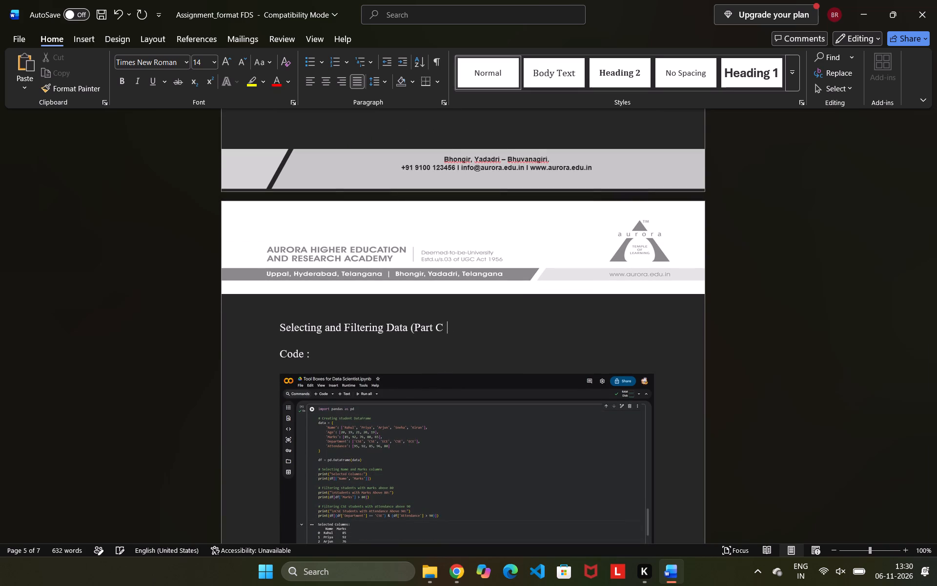
pyautogui.press('BackSpace')
pyautogui.press('BackSpace')
pyautogui.press('BackSpace')
pyautogui.press('BackSpace')
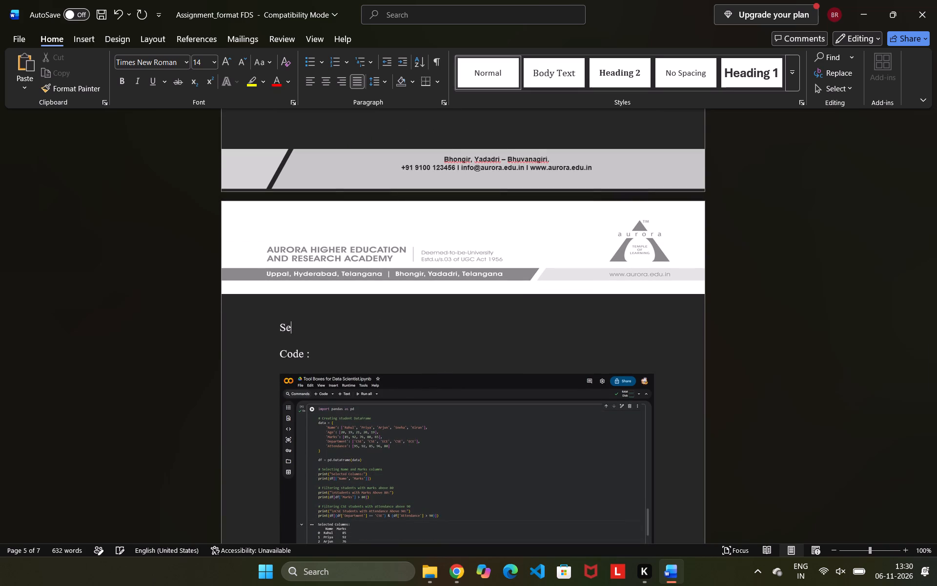
pyautogui.press('BackSpace')
pyautogui.press('BackSpace')
# Copy the title "Feature Engineering" from the ChatGPT guide in Chrome and paste it in Word on the empty line above "Code :".
pyautogui.click(452, 569)
pyautogui.click(470, 378)
pyautogui.scroll(-3, 470, 378)
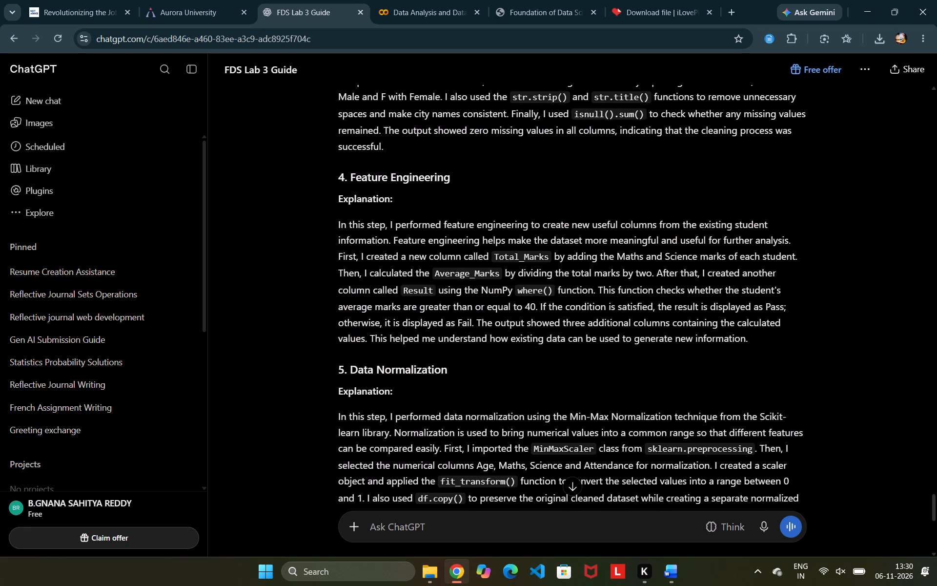
pyautogui.moveTo(352, 176); pyautogui.dragTo(489, 194)
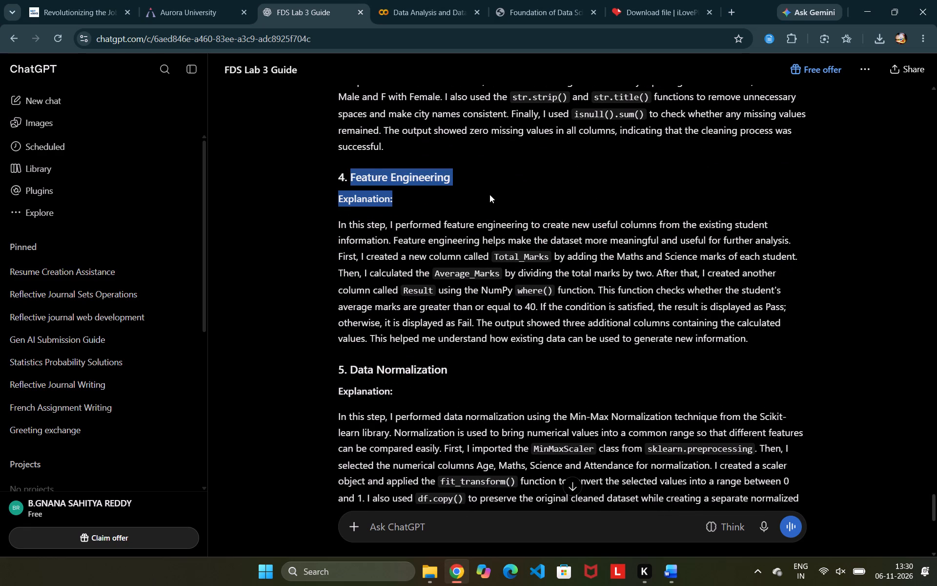
pyautogui.click(489, 194)
pyautogui.moveTo(351, 177); pyautogui.dragTo(479, 172)
pyautogui.hotkey('ctrl', 'c')
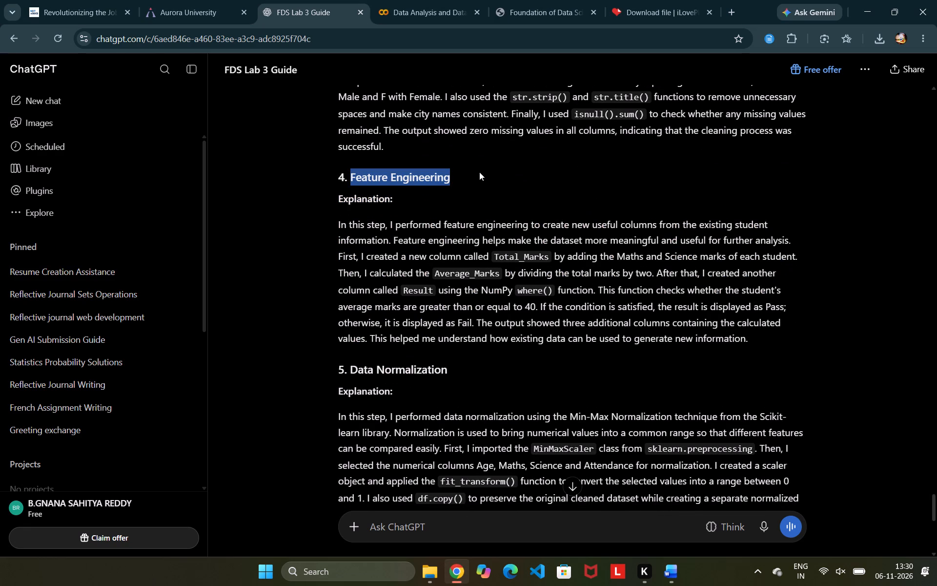
pyautogui.click(679, 566)
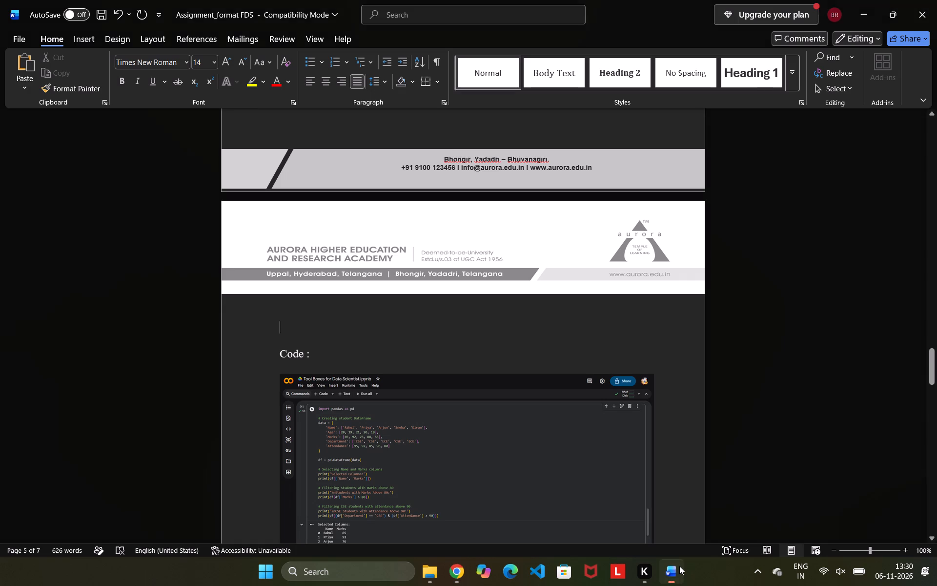
pyautogui.hotkey('ctrl', 'v')
# Delete the old Tool Boxes for Data Scientist screenshot under the Feature Engineering "Code :" heading.
pyautogui.scroll(-1, 679, 566)
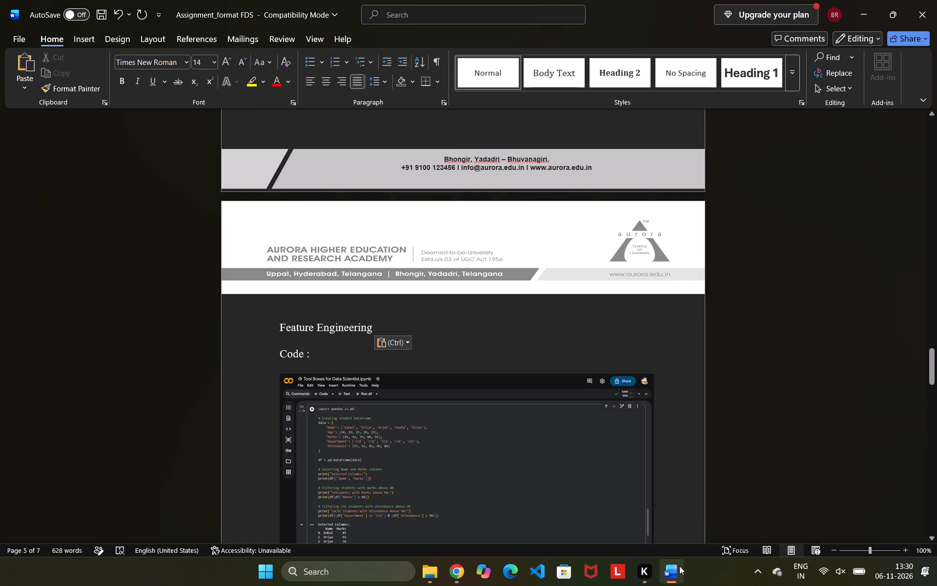
pyautogui.scroll(-1, 567, 483)
pyautogui.click(507, 386)
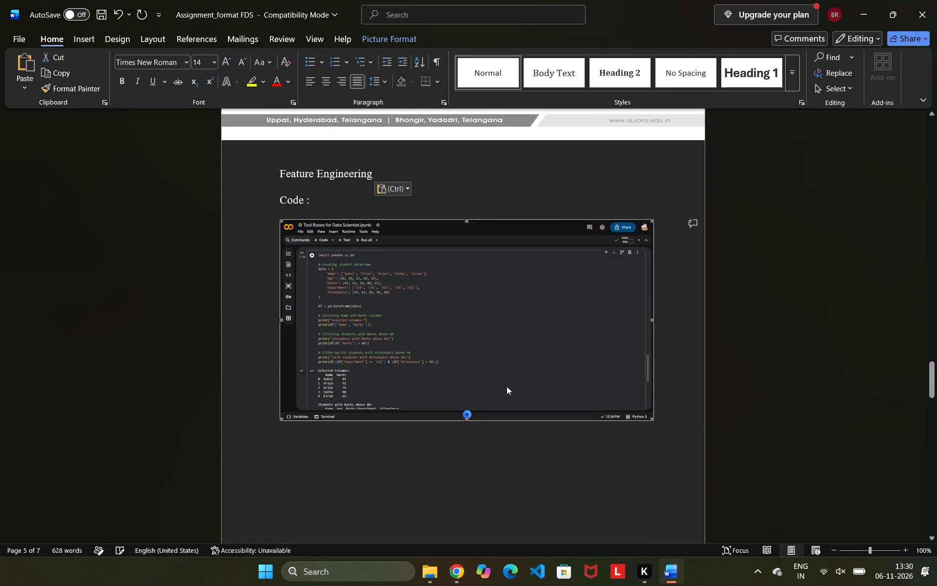
pyautogui.press('BackSpace')
# Capture the Colab notebook in Chrome showing the total and average marks cell with its output, and paste it under the Feature Engineering "Code :" heading in Word.
pyautogui.click(460, 570)
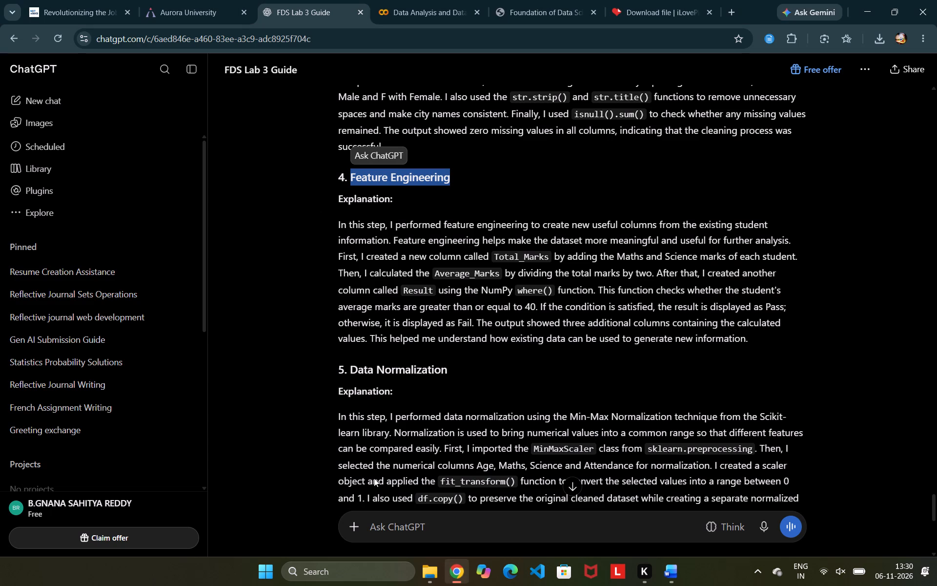
pyautogui.click(408, 0)
pyautogui.scroll(-2, 377, 211)
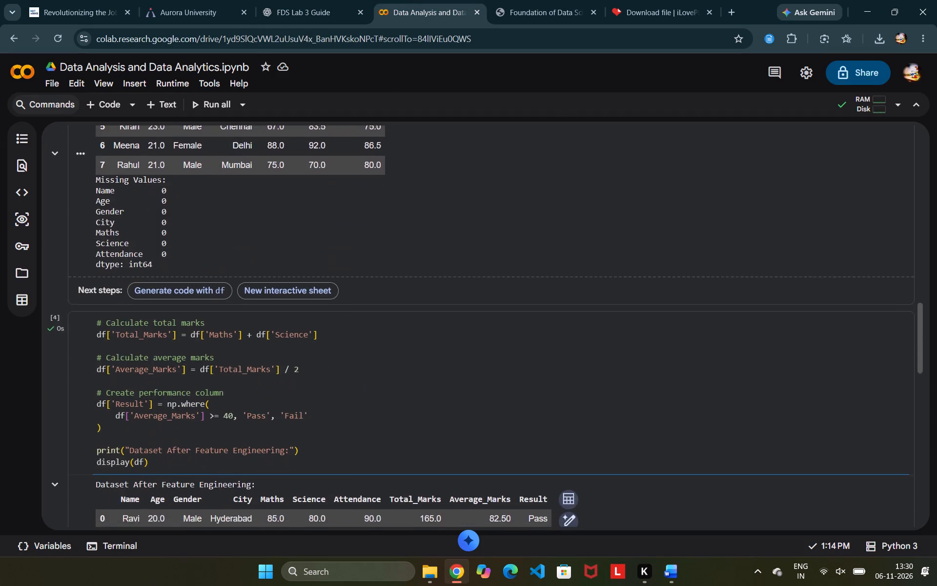
pyautogui.scroll(-4, 377, 211)
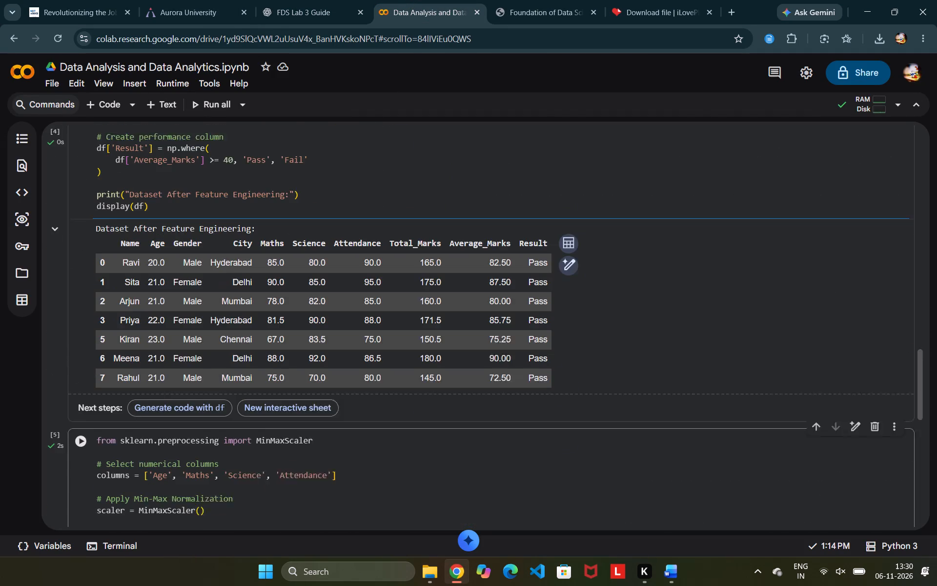
pyautogui.scroll(-2, 377, 211)
pyautogui.hscroll(1, 377, 211)
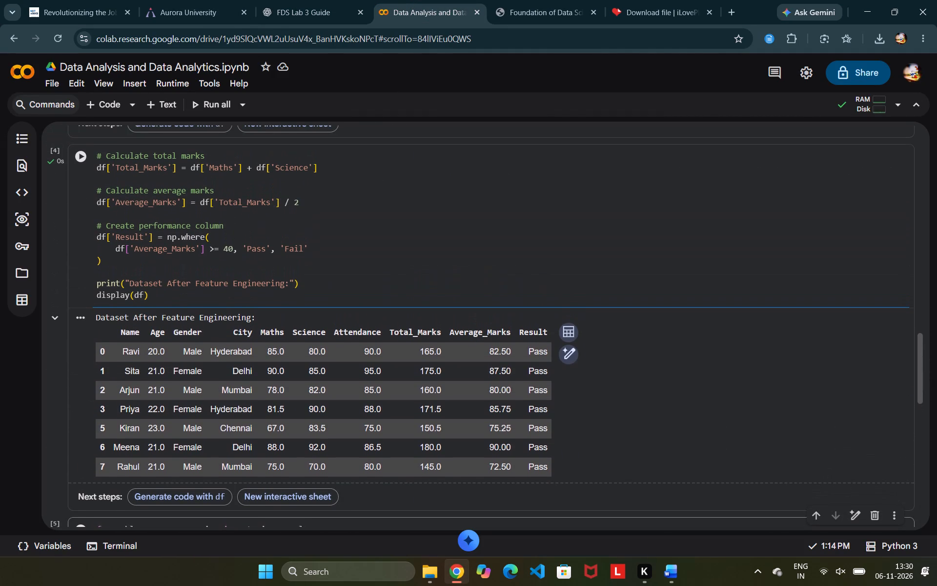
pyautogui.press('shift+super+s')
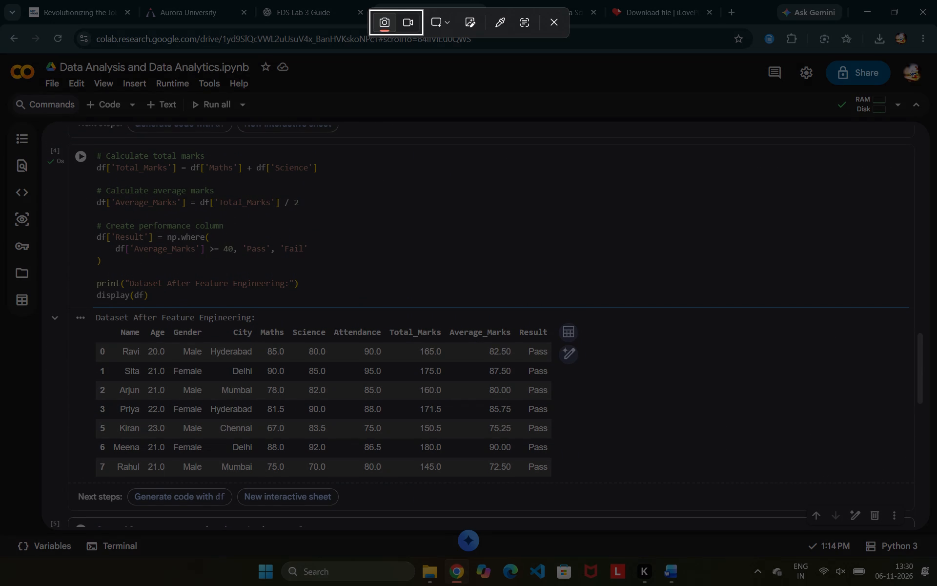
pyautogui.moveTo(0, 55); pyautogui.dragTo(821, 556)
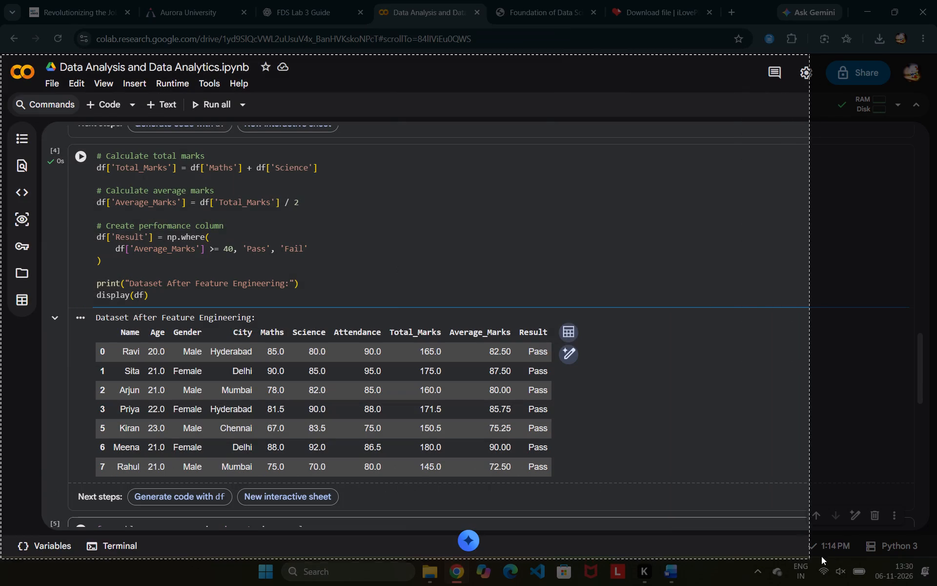
pyautogui.moveTo(821, 556); pyautogui.dragTo(936, 557)
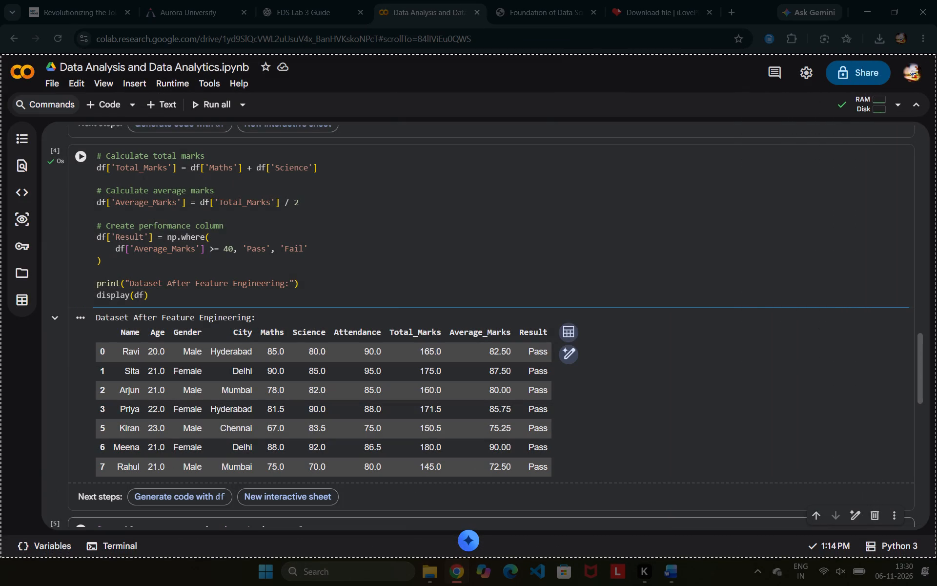
pyautogui.moveTo(936, 557); pyautogui.dragTo(933, 557)
pyautogui.click(674, 565)
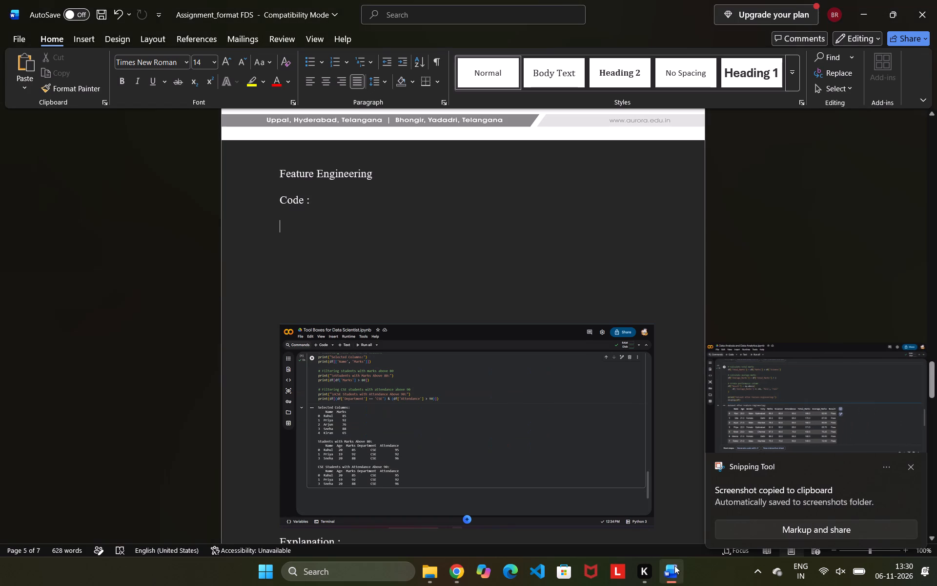
pyautogui.hotkey('ctrl', 'v')
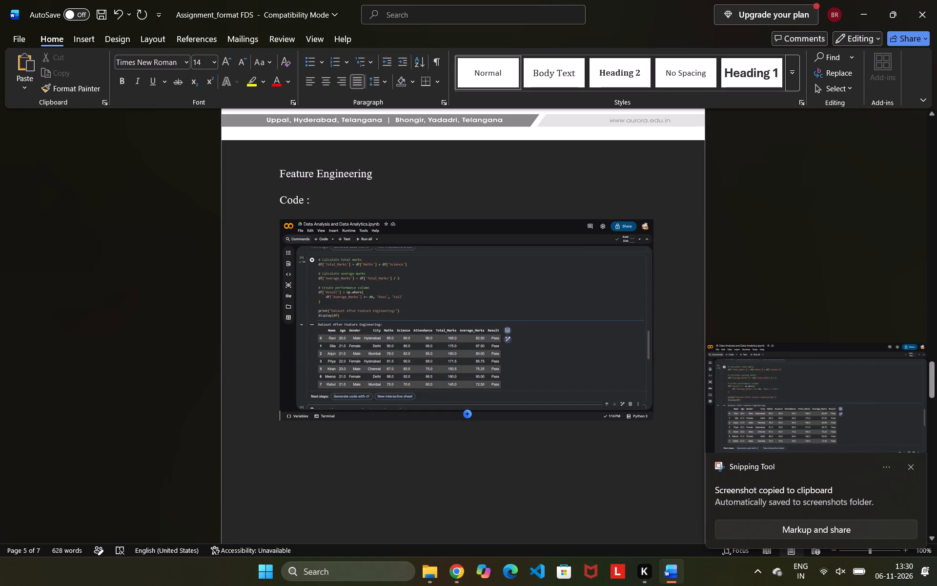
# Delete the remaining old Tool Boxes for Data Scientist screenshot and the blank lines between the new capture and "Explanation :".
pyautogui.scroll(-3, 613, 474)
pyautogui.click(491, 450)
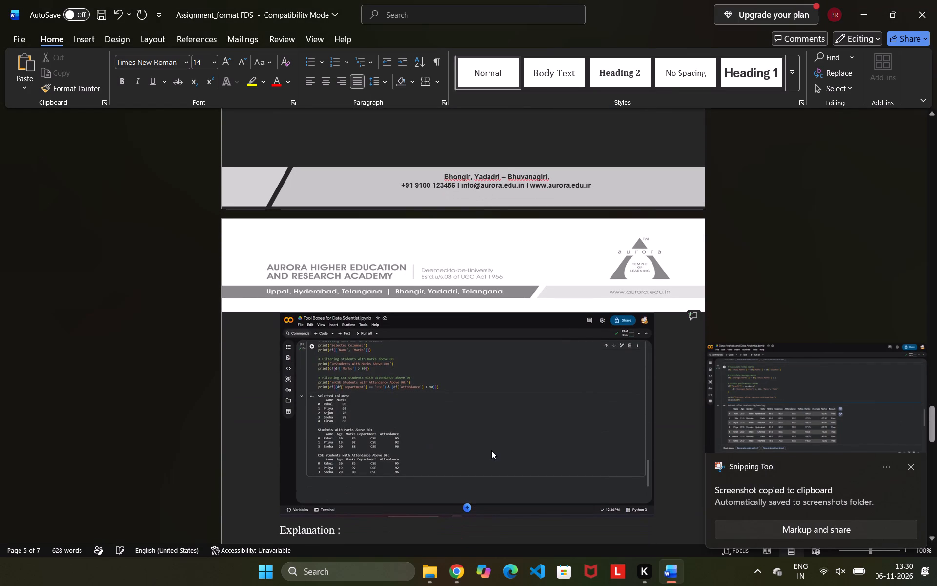
pyautogui.press('BackSpace')
pyautogui.scroll(1, 427, 363)
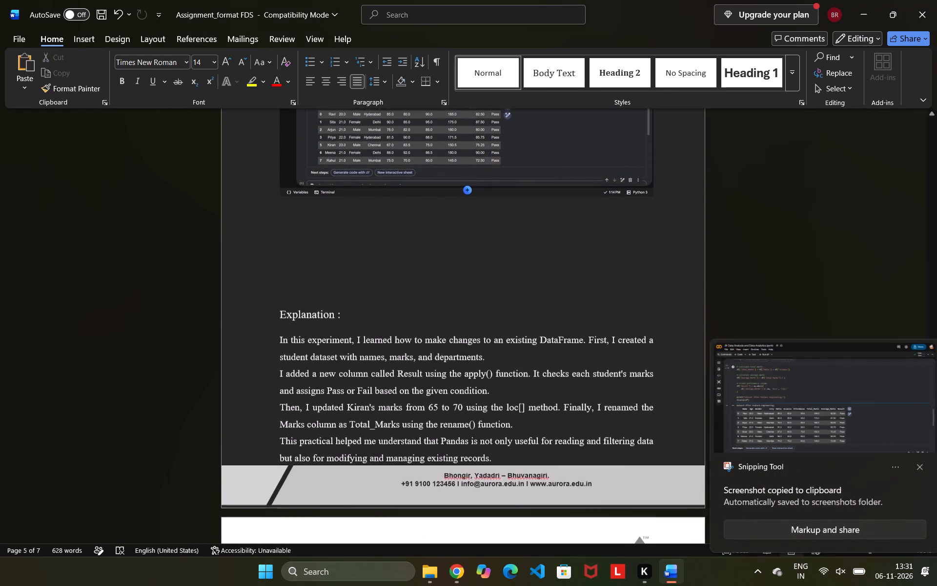
pyautogui.press('BackSpace')
pyautogui.press('BackSpace')
pyautogui.press('BackSpace')
pyautogui.press('BackSpace')
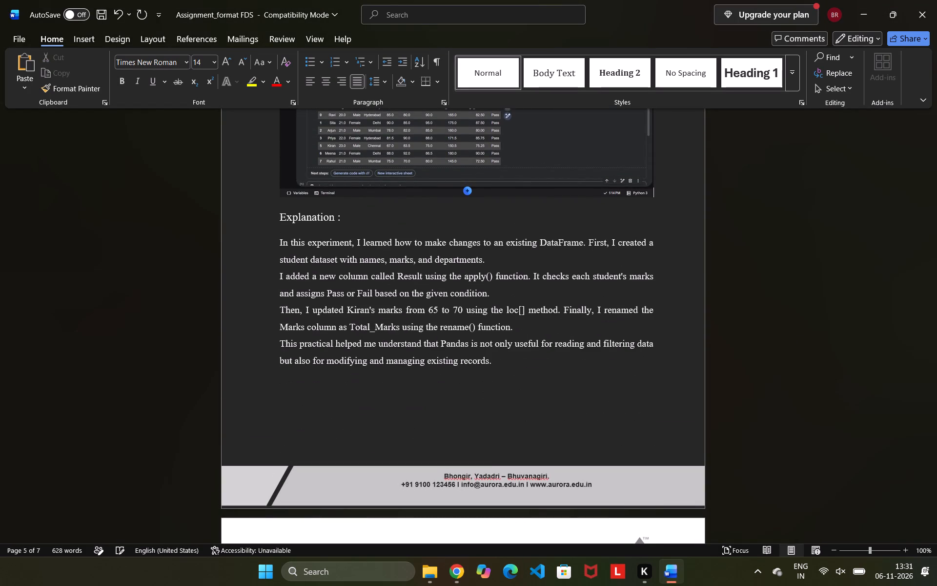
pyautogui.moveTo(278, 241); pyautogui.dragTo(422, 331)
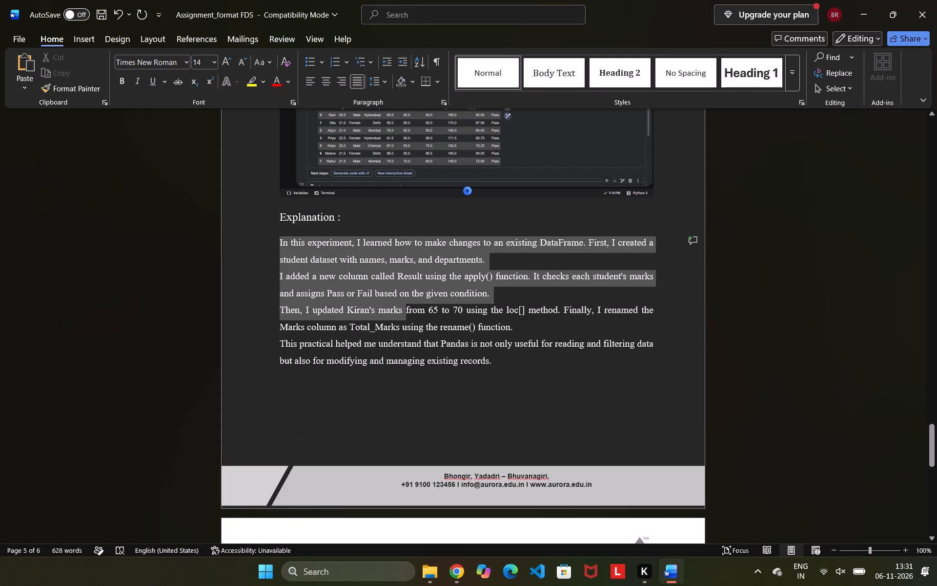
pyautogui.moveTo(422, 331); pyautogui.dragTo(501, 362)
pyautogui.press('BackSpace')
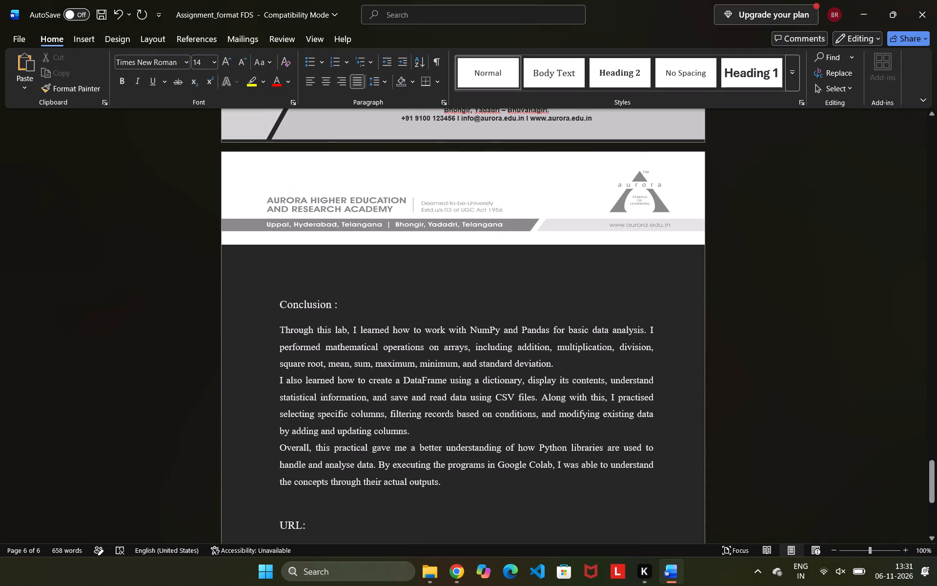
pyautogui.press('BackSpace')
pyautogui.press('Return')
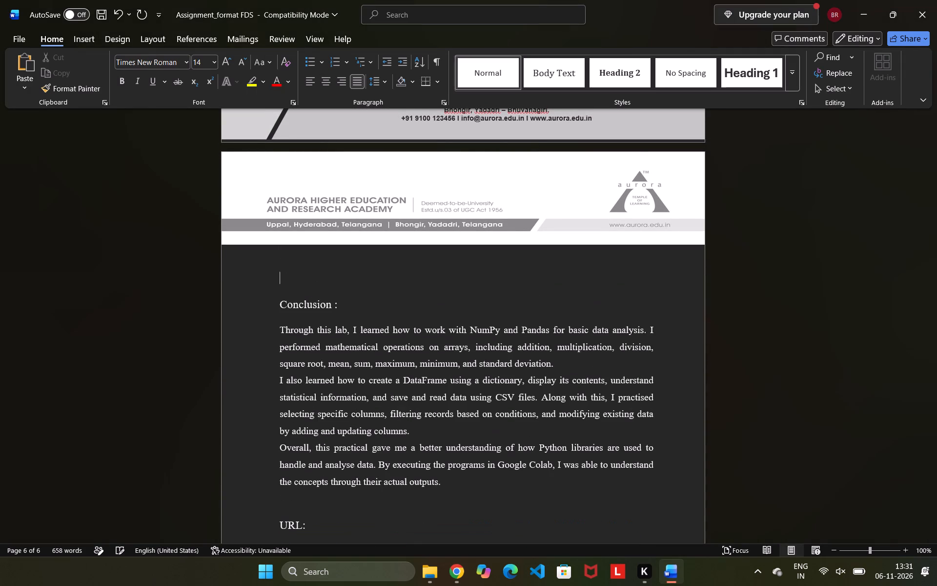
pyautogui.hotkey('ctrl', 'v')
pyautogui.press('space')
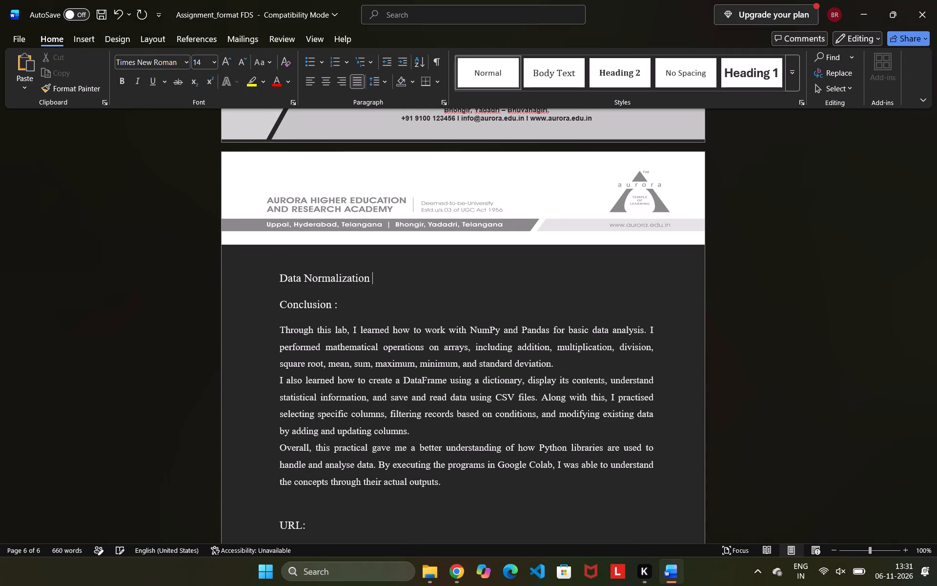
pyautogui.write(':')
pyautogui.press('Return')
# Add the subheading "Code :" below "Data Normalization :" with an empty line after it.
pyautogui.scroll(1, 351, 297)
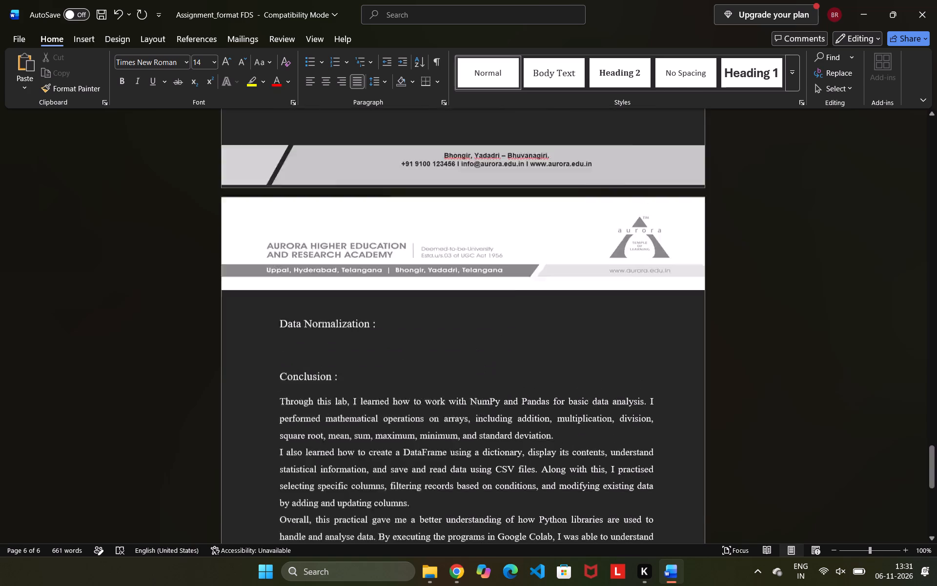
pyautogui.scroll(1, 351, 297)
pyautogui.scroll(2, 394, 225)
pyautogui.scroll(-1, 394, 225)
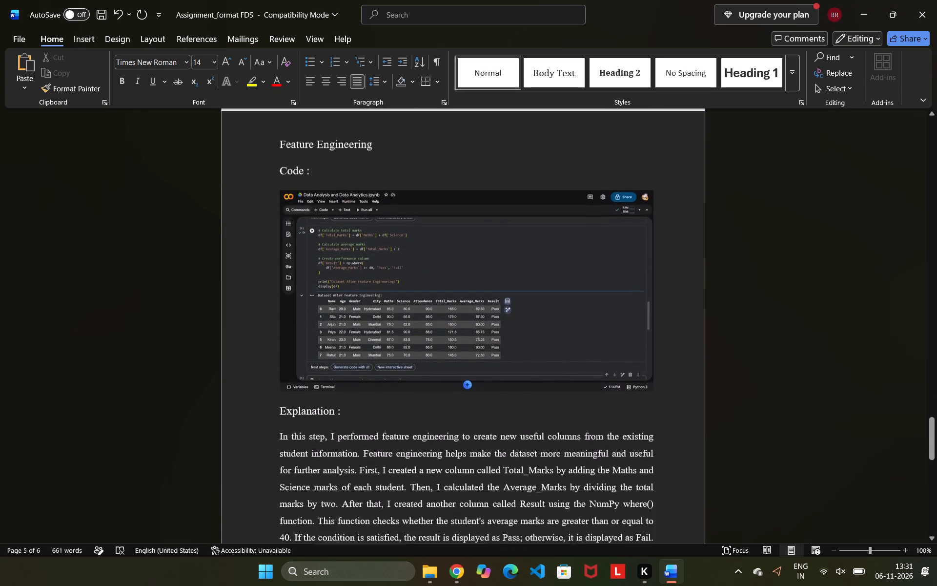
pyautogui.scroll(-3, 394, 225)
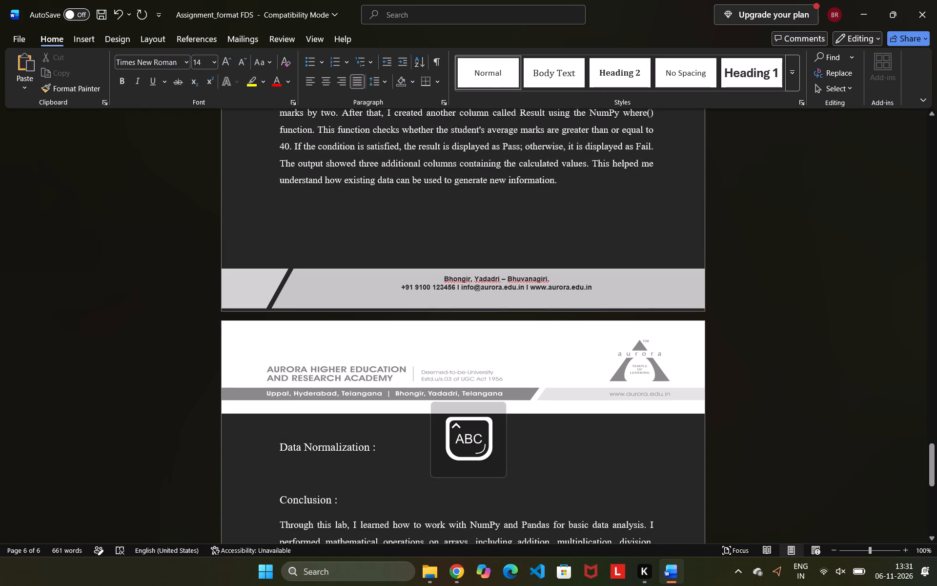
pyautogui.press('c')
pyautogui.write('ode')
pyautogui.press('space')
pyautogui.hotkey('shift', ':')
pyautogui.press('Return')
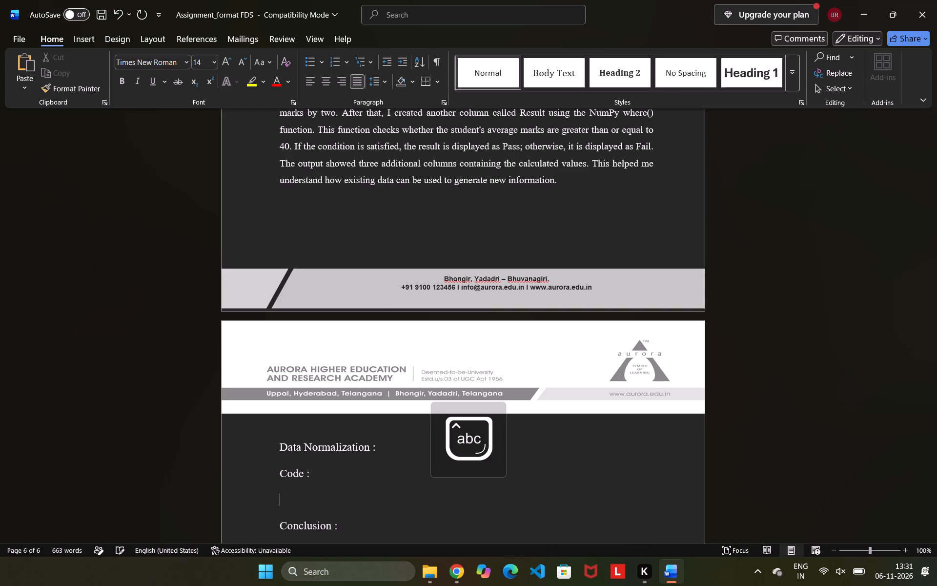
# Capture the MinMaxScaler code cell with its Normalized Dataset output in Colab in Chrome and paste it in Word below the Data Normalization "Code :" subheading.
pyautogui.scroll(3, 446, 142)
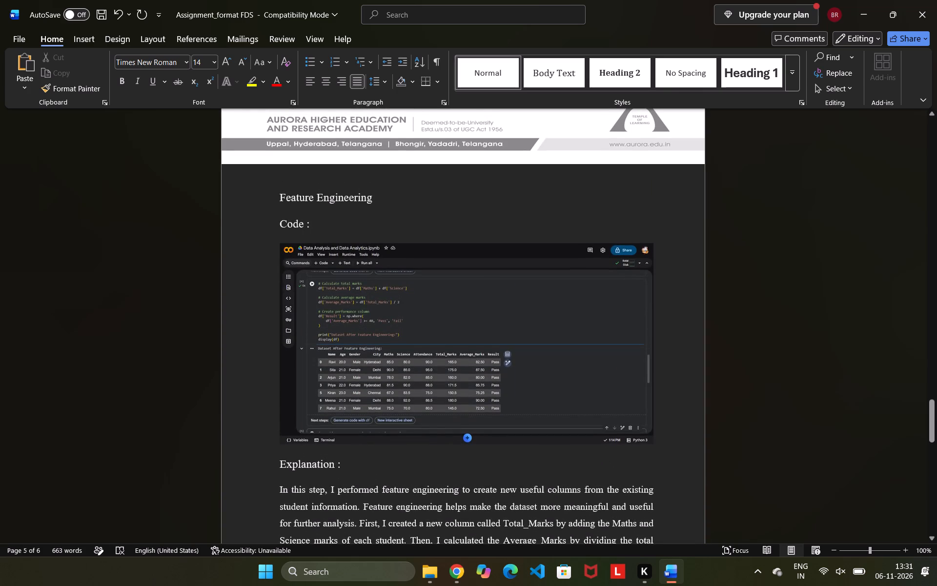
pyautogui.scroll(-3, 456, 323)
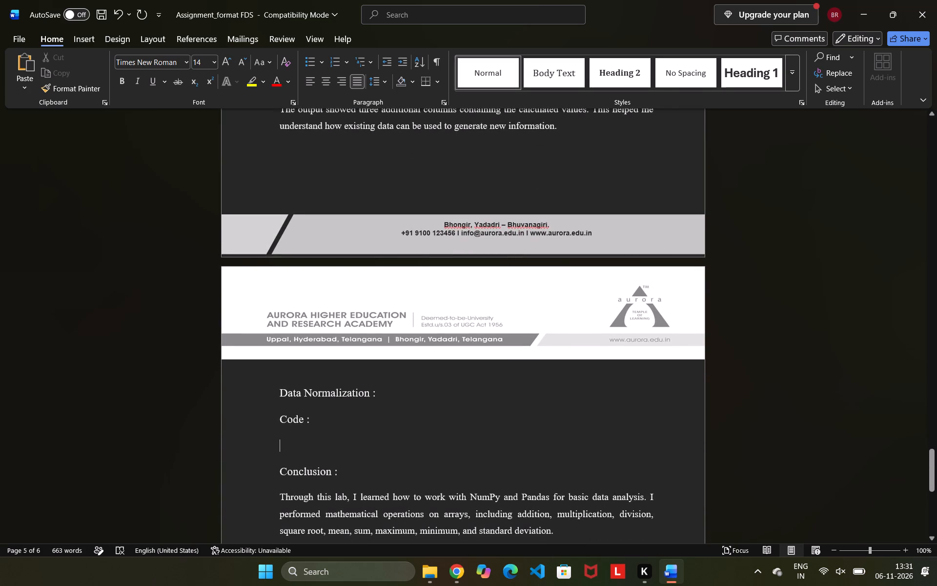
pyautogui.click(457, 568)
pyautogui.click(440, 1)
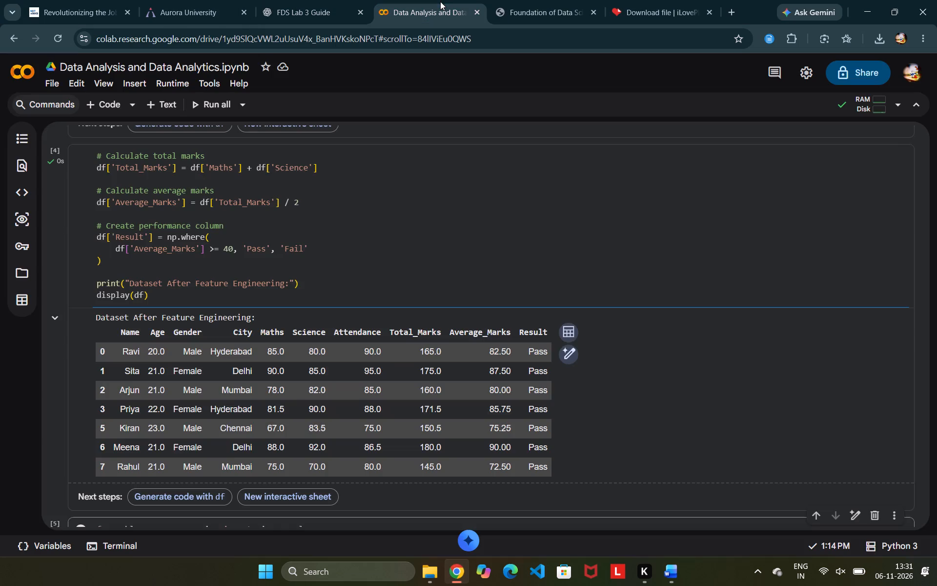
pyautogui.scroll(-3, 458, 208)
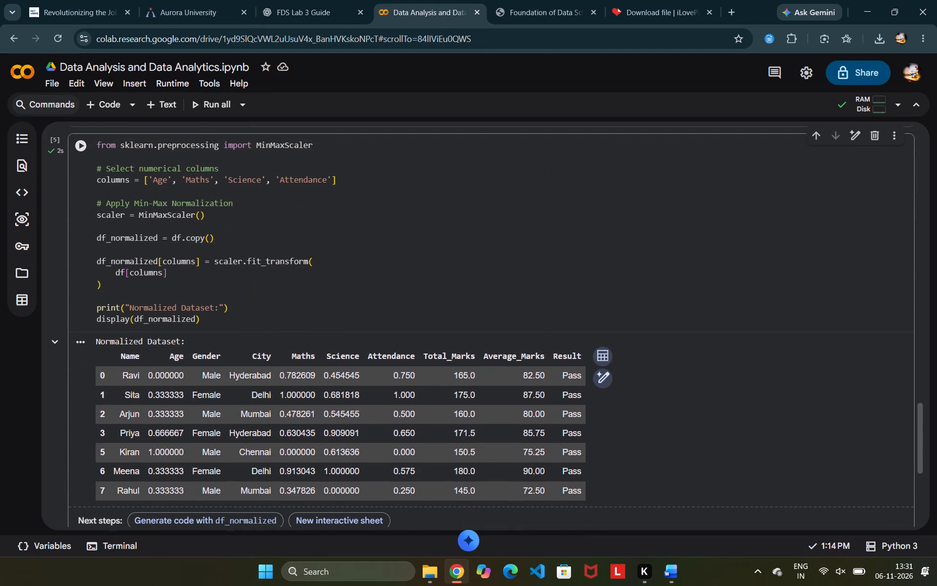
pyautogui.scroll(-3, 458, 208)
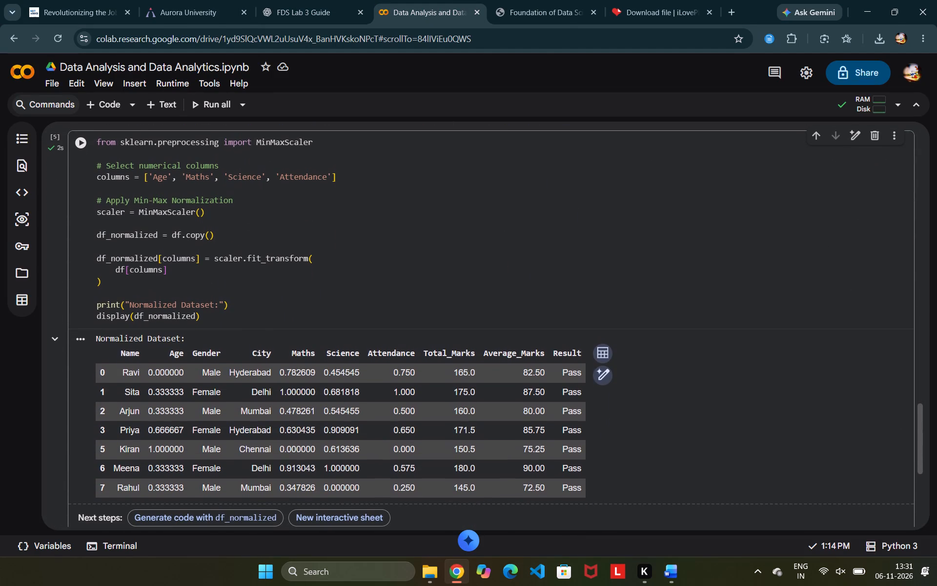
pyautogui.press('shift+super+s')
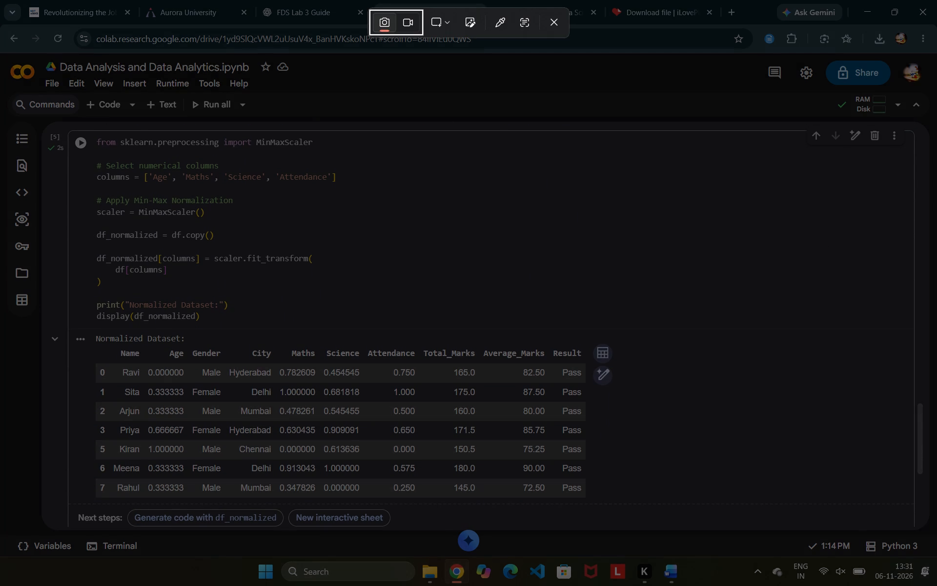
pyautogui.click(0, 52)
pyautogui.moveTo(0, 52); pyautogui.dragTo(848, 536)
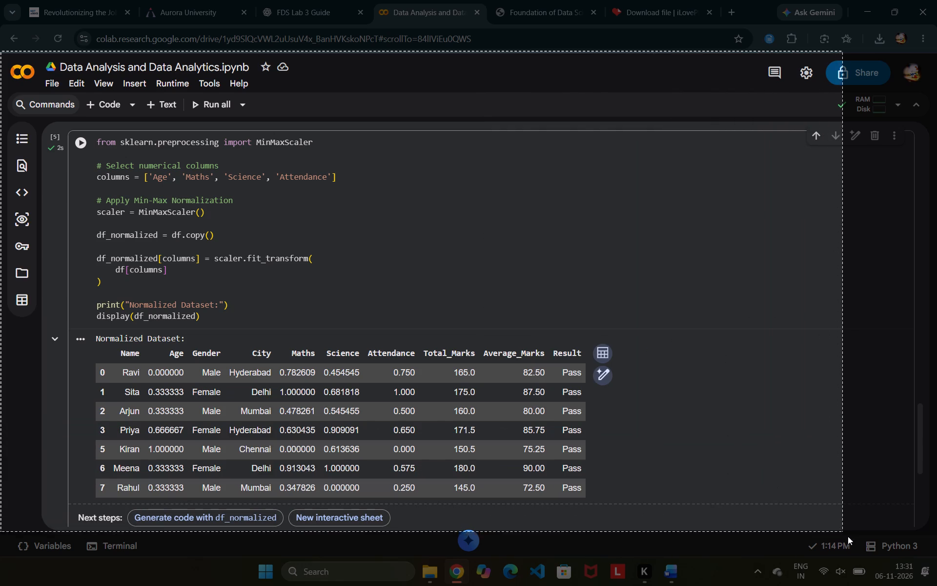
pyautogui.moveTo(848, 536); pyautogui.dragTo(936, 557)
pyautogui.click(678, 567)
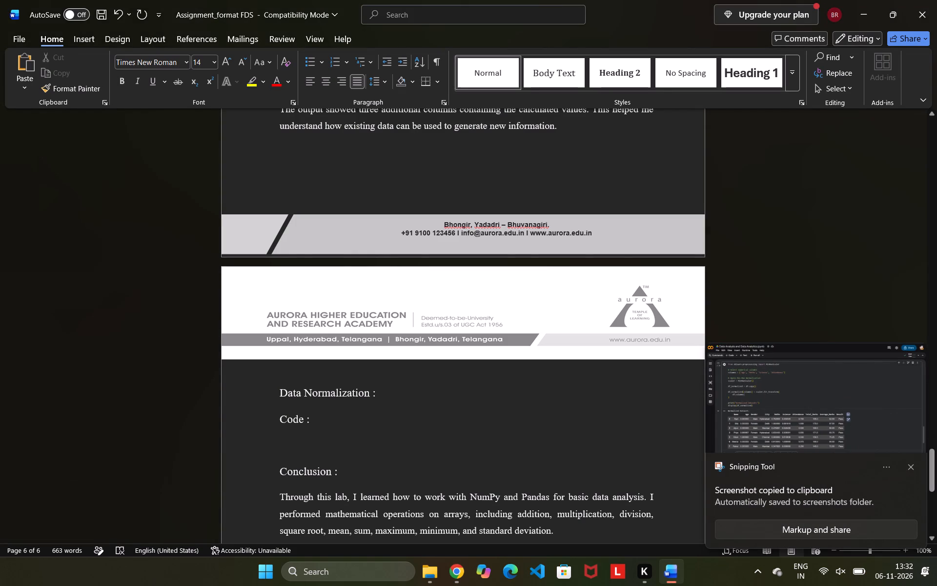
pyautogui.hotkey('ctrl', 'v')
# Insert an empty line between the Data Normalization capture and the "Conclusion :" heading.
pyautogui.scroll(-1, 501, 384)
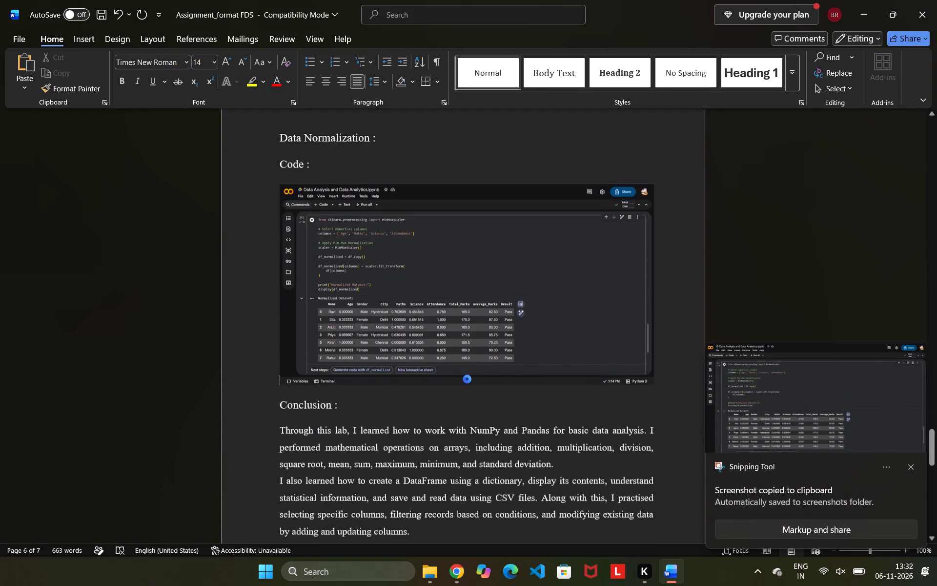
pyautogui.scroll(-2, 501, 384)
pyautogui.press('Return')
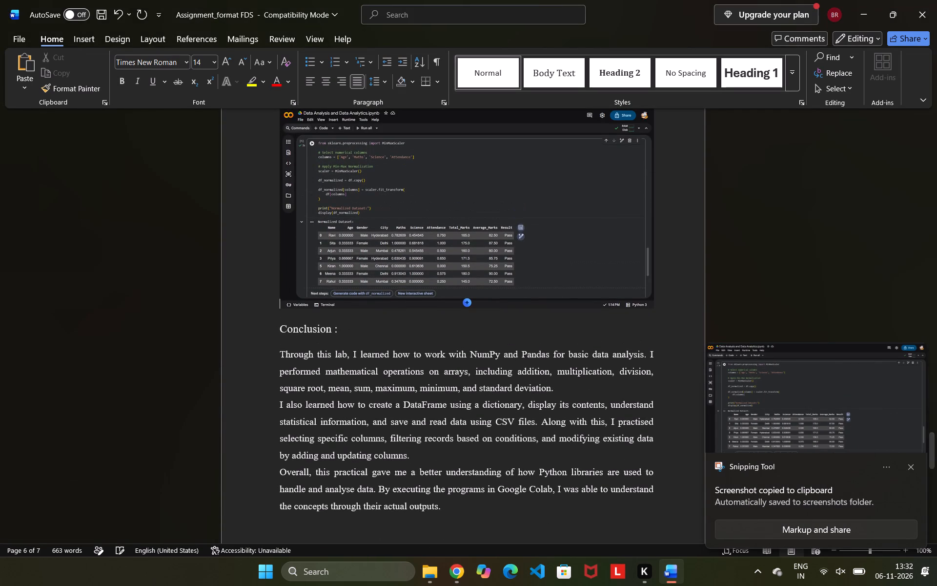
pyautogui.press('BackSpace')
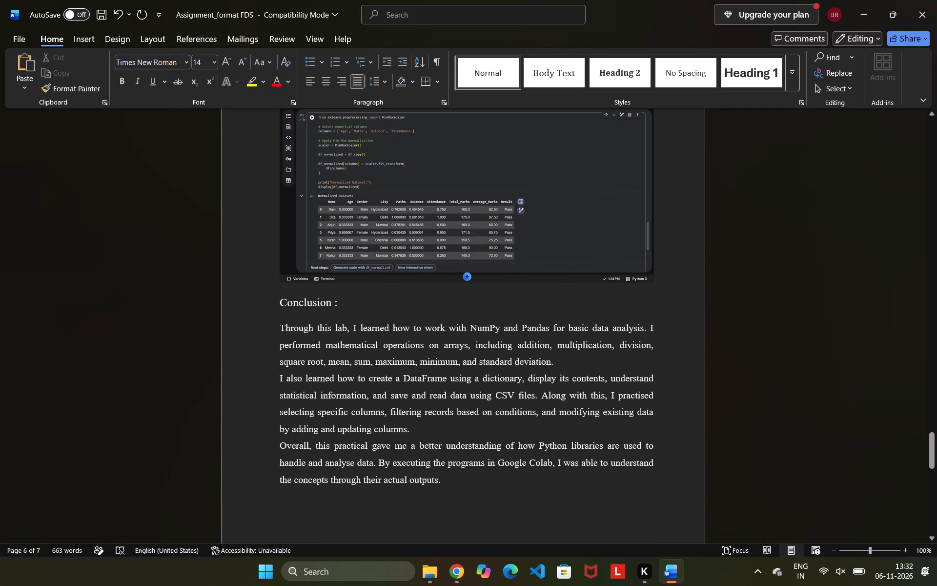
pyautogui.click(666, 272)
pyautogui.press('Return')
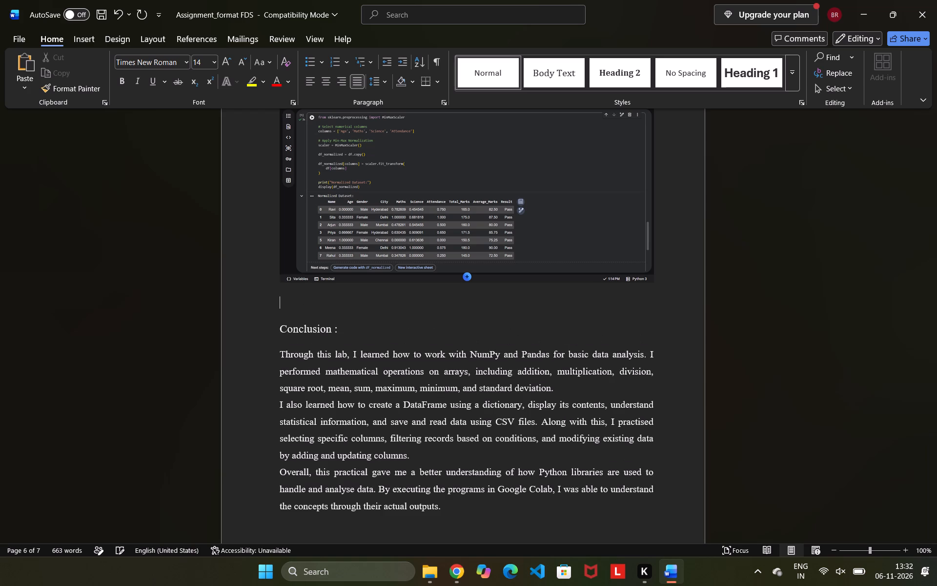
# Copy the "Explanation :" subheading from the Feature Engineering section to below the Data Normalization capture, with an empty line after it.
pyautogui.scroll(1, 646, 220)
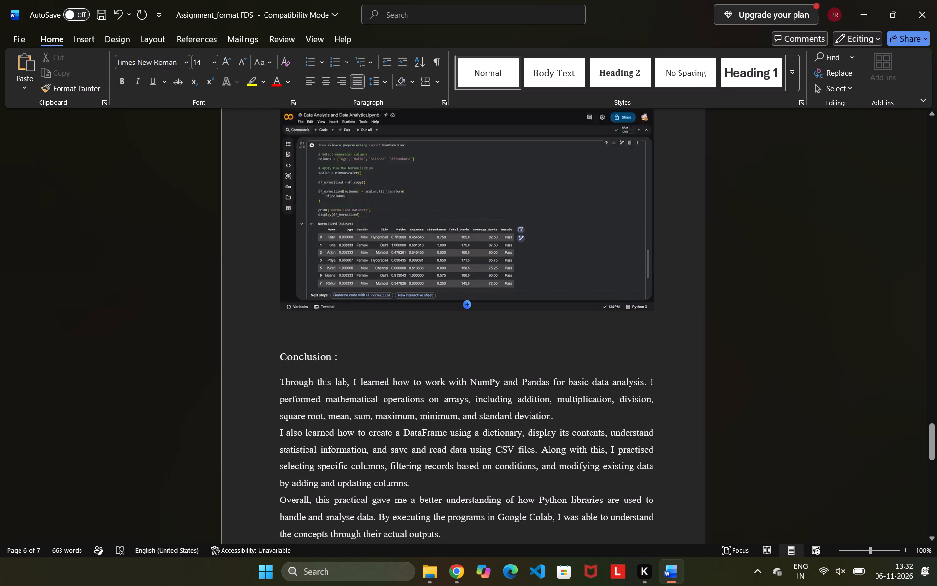
pyautogui.scroll(2, 646, 220)
pyautogui.scroll(2, 344, 324)
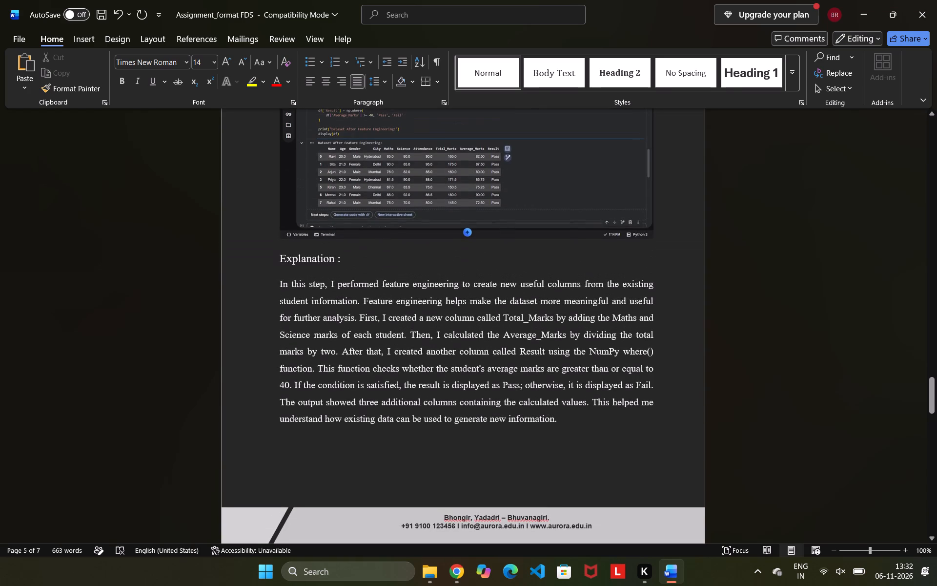
pyautogui.moveTo(281, 261); pyautogui.dragTo(349, 265)
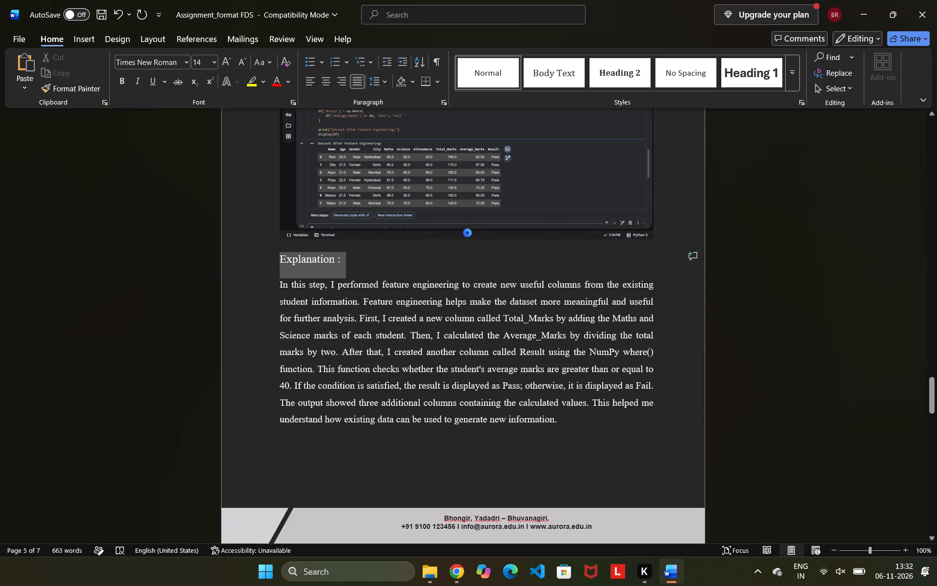
pyautogui.hotkey('ctrl', 'c')
pyautogui.scroll(-2, 349, 265)
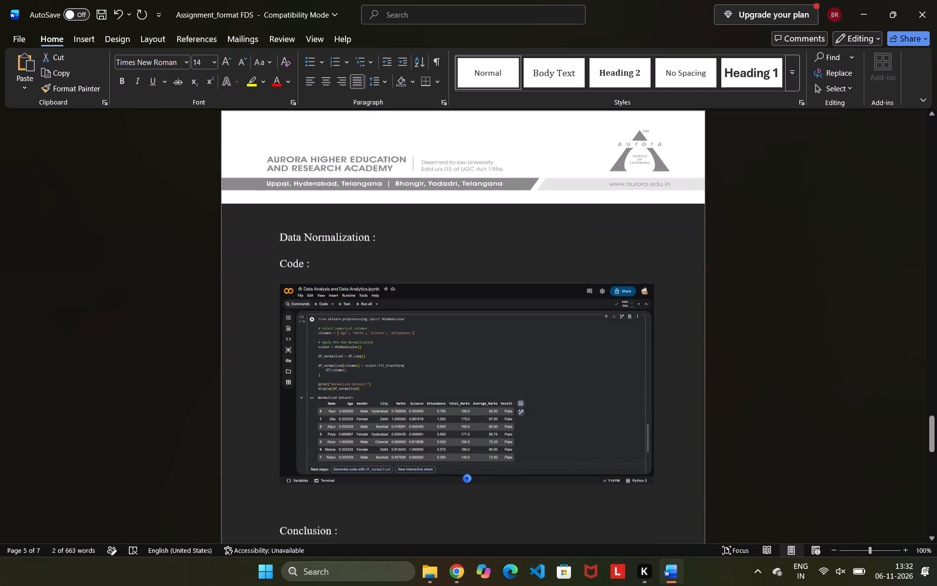
pyautogui.scroll(-2, 349, 265)
pyautogui.scroll(1, 337, 289)
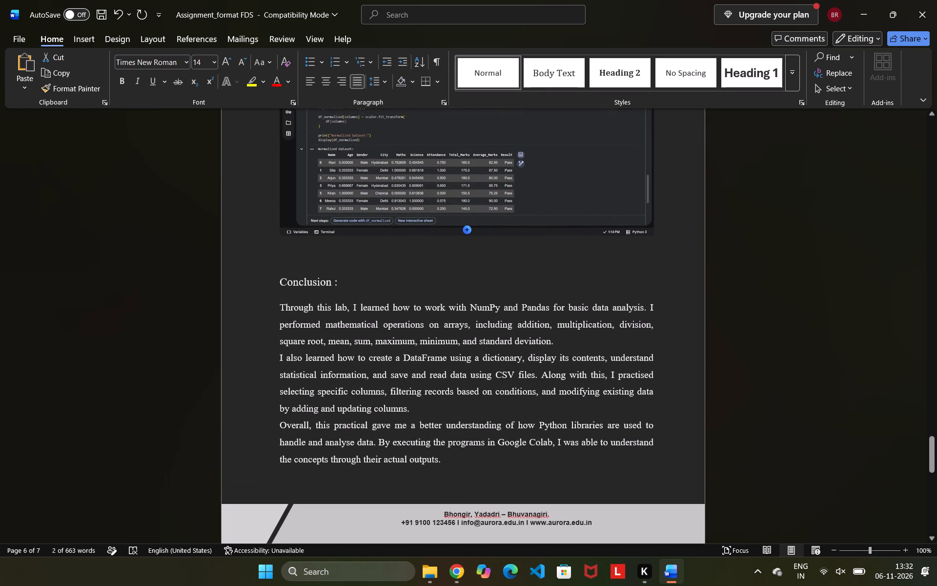
pyautogui.click(290, 255)
pyautogui.hotkey('ctrl', 'v')
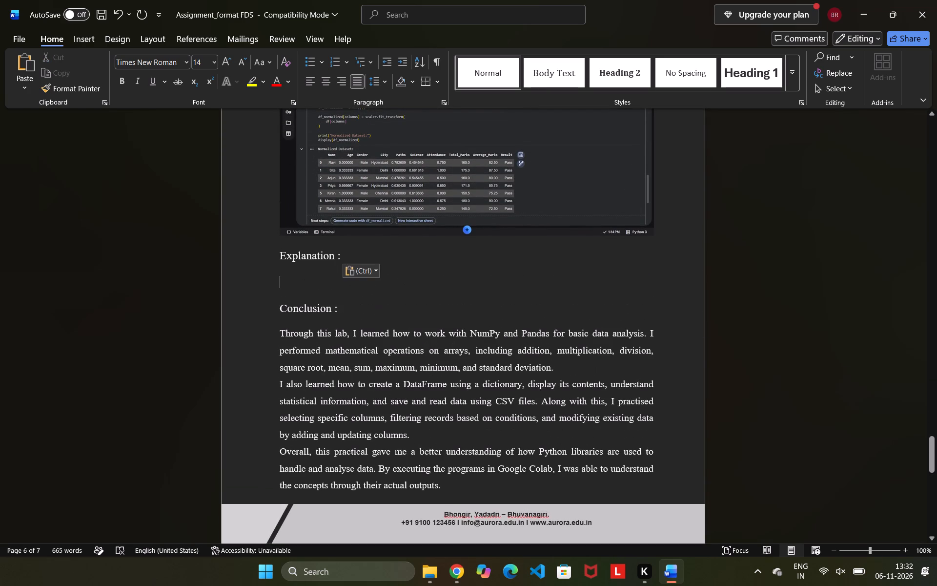
pyautogui.press('BackSpace')
pyautogui.press('Return')
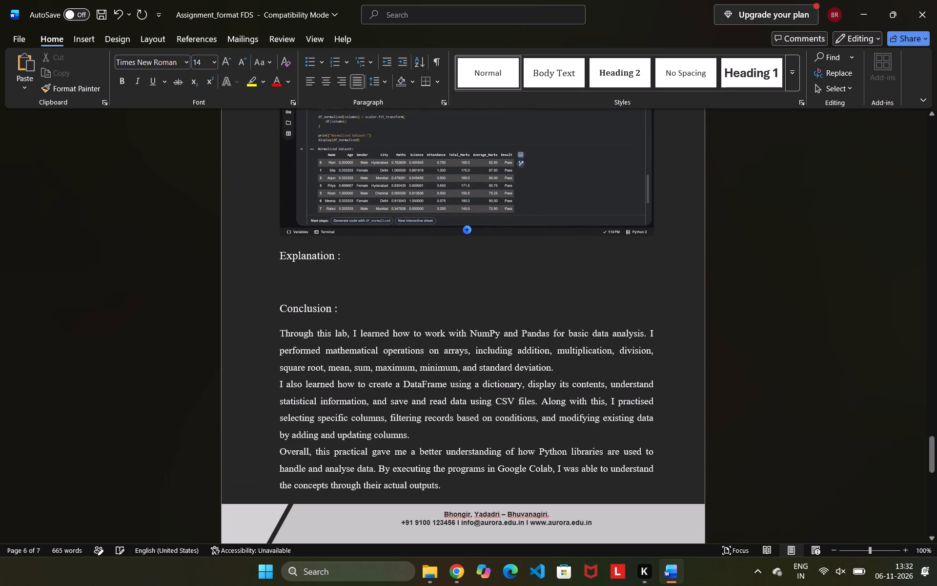
# Copy the Data Normalization explanation paragraph, without the formula, from the ChatGPT guide in Chrome and paste it in Word under "Explanation :".
pyautogui.click(455, 569)
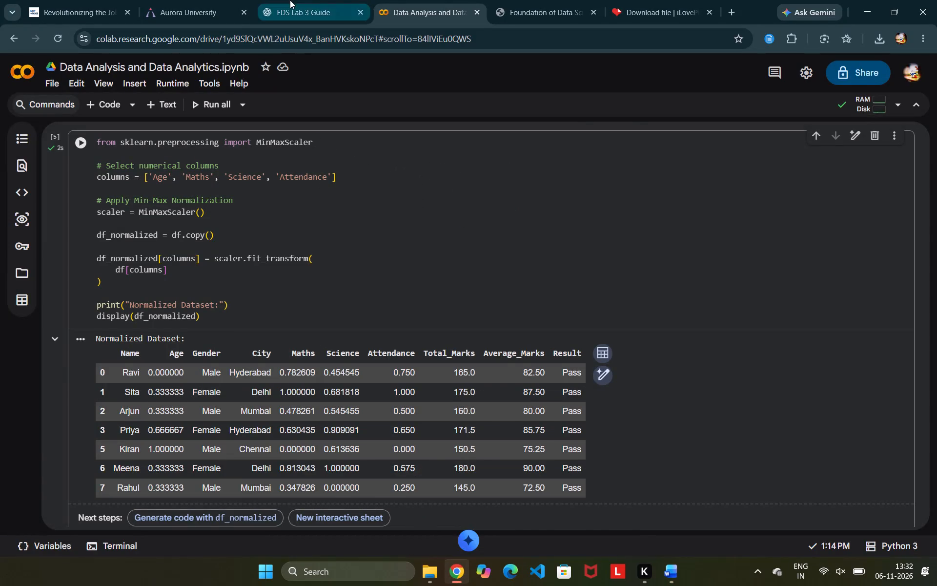
pyautogui.moveTo(290, 0); pyautogui.dragTo(449, 314)
pyautogui.click(449, 314)
pyautogui.moveTo(413, 326); pyautogui.dragTo(304, 0)
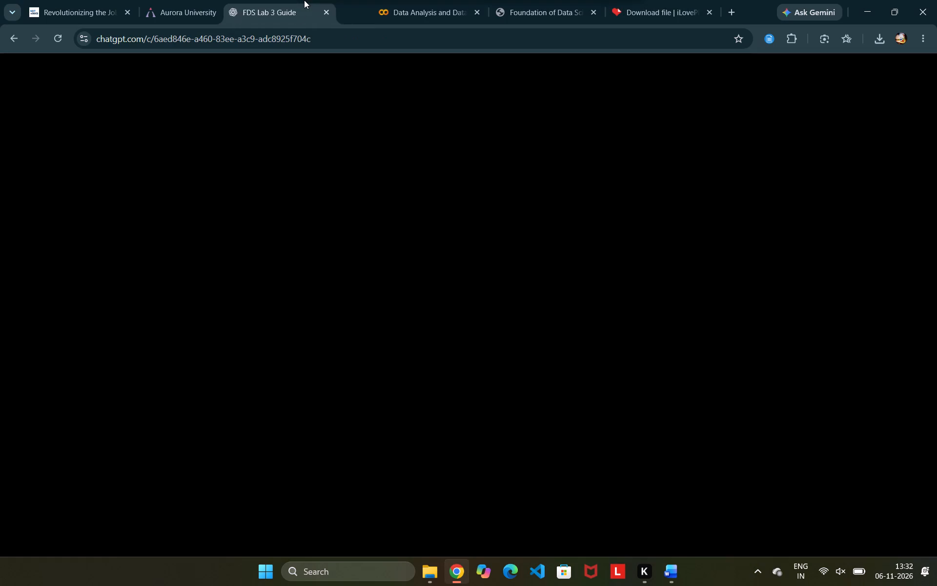
pyautogui.click(414, 193)
pyautogui.scroll(-3, 414, 193)
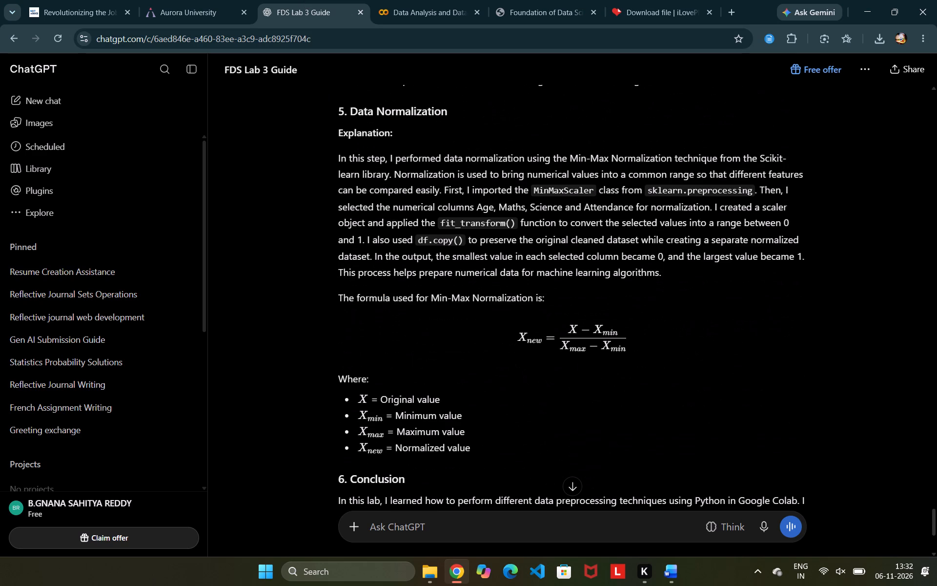
pyautogui.moveTo(338, 154); pyautogui.dragTo(651, 339)
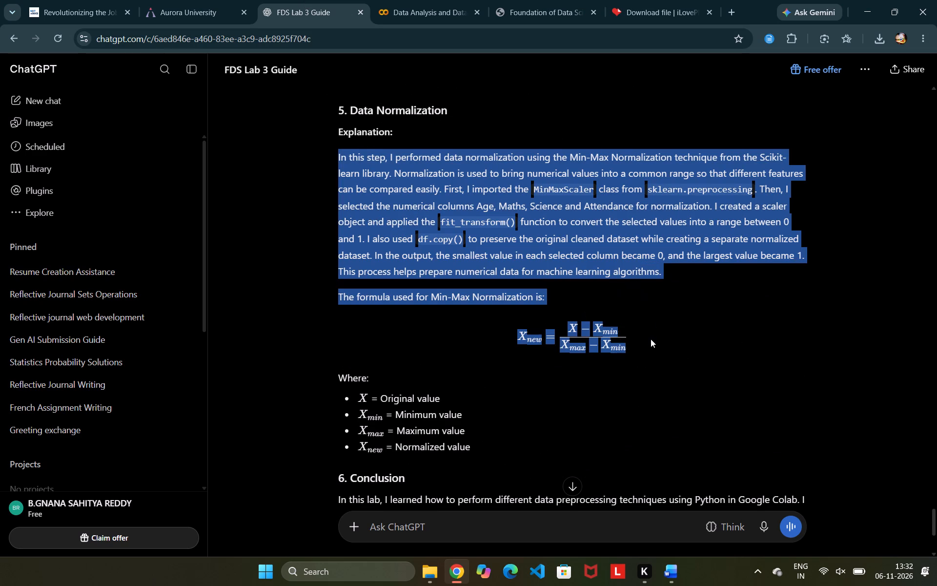
pyautogui.moveTo(651, 339); pyautogui.dragTo(674, 275)
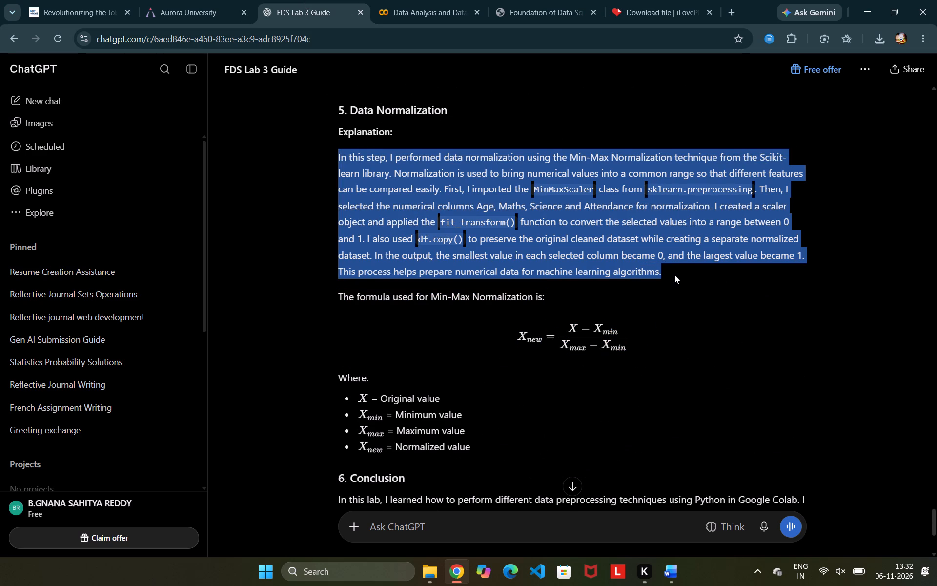
pyautogui.hotkey('ctrl', 'c')
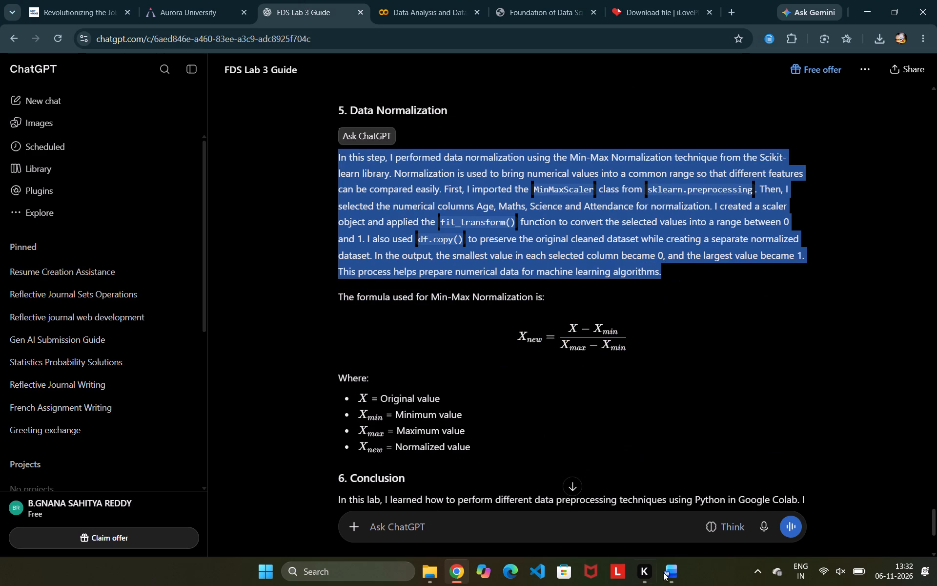
pyautogui.click(667, 576)
pyautogui.hotkey('ctrl', 'v')
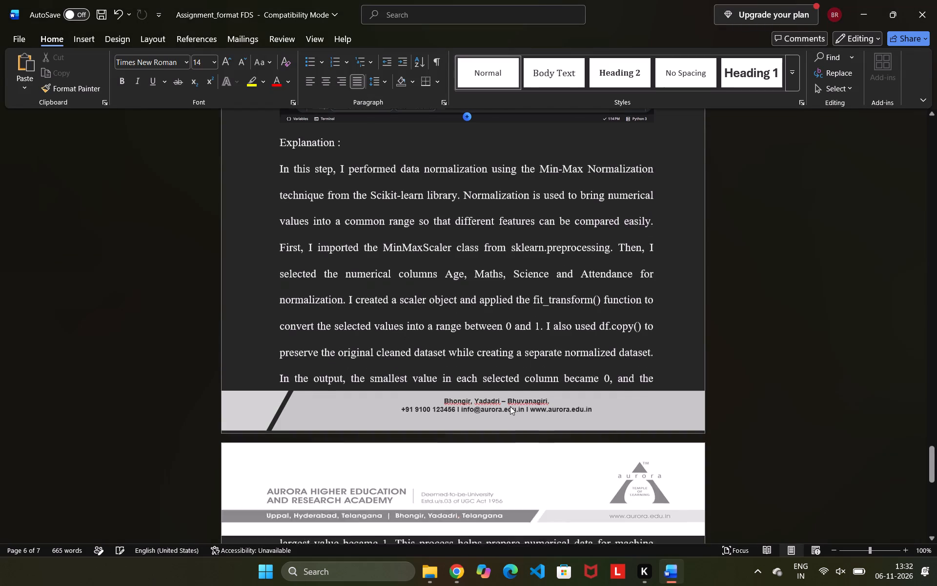
# Reduce the font size of the pasted Data Normalization explanation paragraph to 12.
pyautogui.scroll(1, 510, 406)
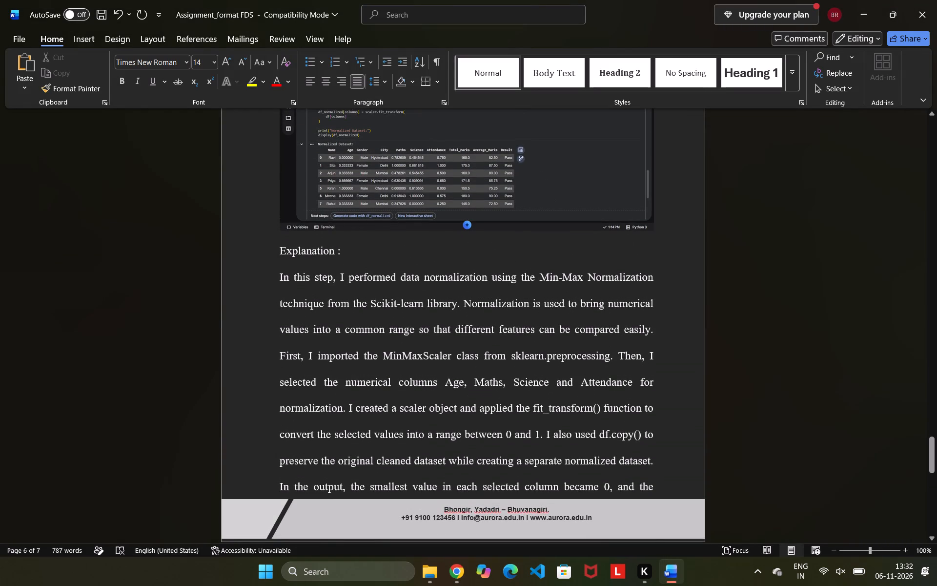
pyautogui.moveTo(282, 278); pyautogui.dragTo(305, 301)
pyautogui.click(305, 301)
pyautogui.moveTo(279, 277); pyautogui.dragTo(479, 474)
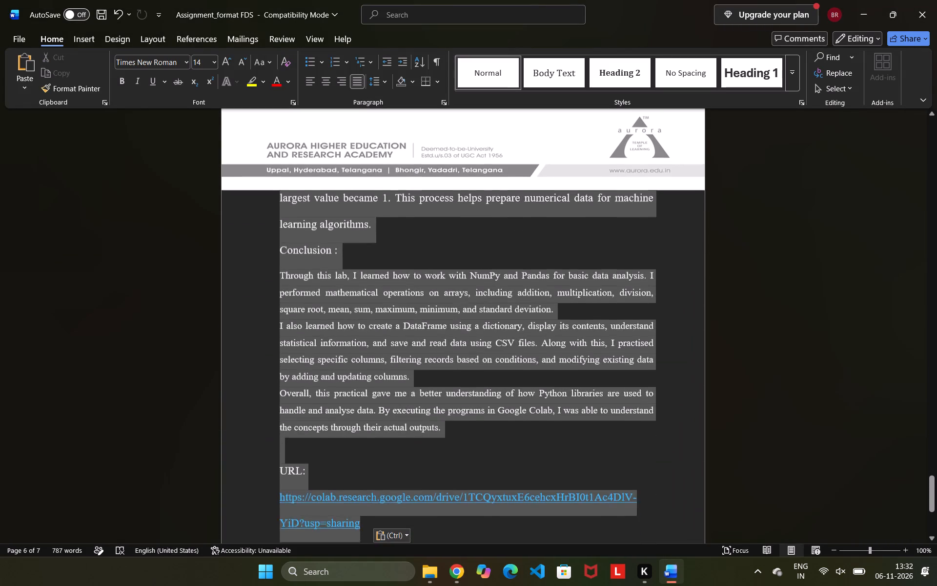
pyautogui.moveTo(479, 474); pyautogui.dragTo(378, 219)
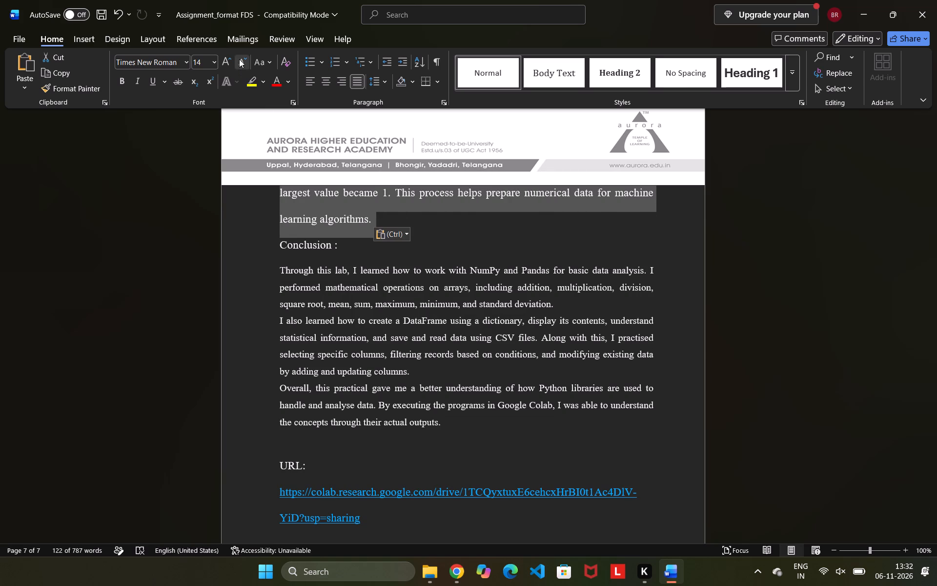
pyautogui.click(239, 59)
pyautogui.click(386, 270)
# Insert three empty lines above the "Conclusion :" heading and place the cursor on the empty line directly above it.
pyautogui.scroll(2, 386, 270)
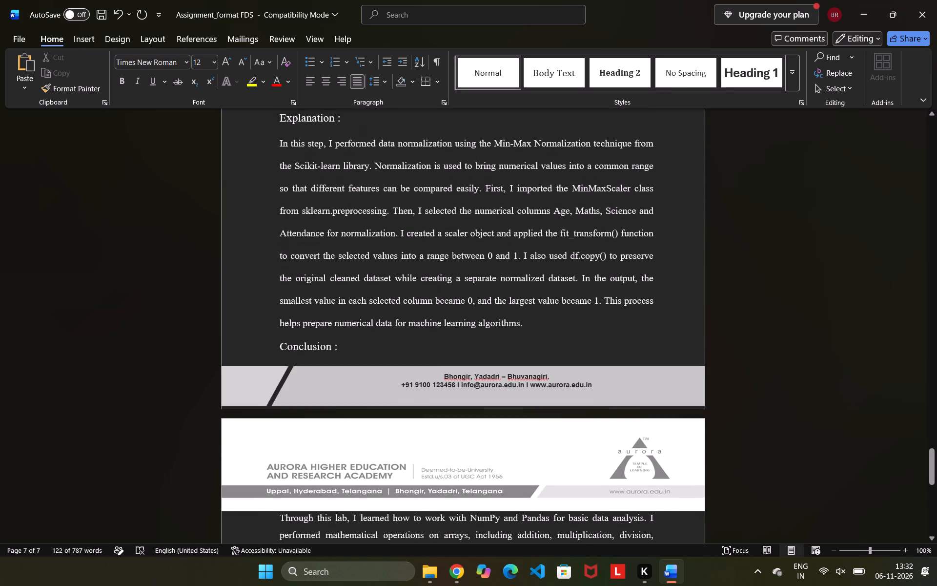
pyautogui.scroll(1, 386, 270)
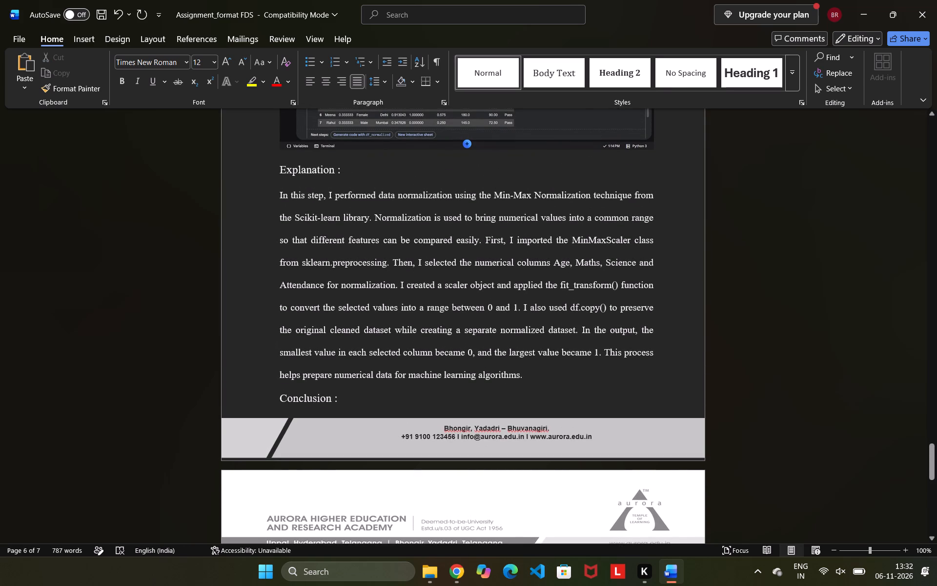
pyautogui.click(280, 395)
pyautogui.press('Return')
pyautogui.press('Return')
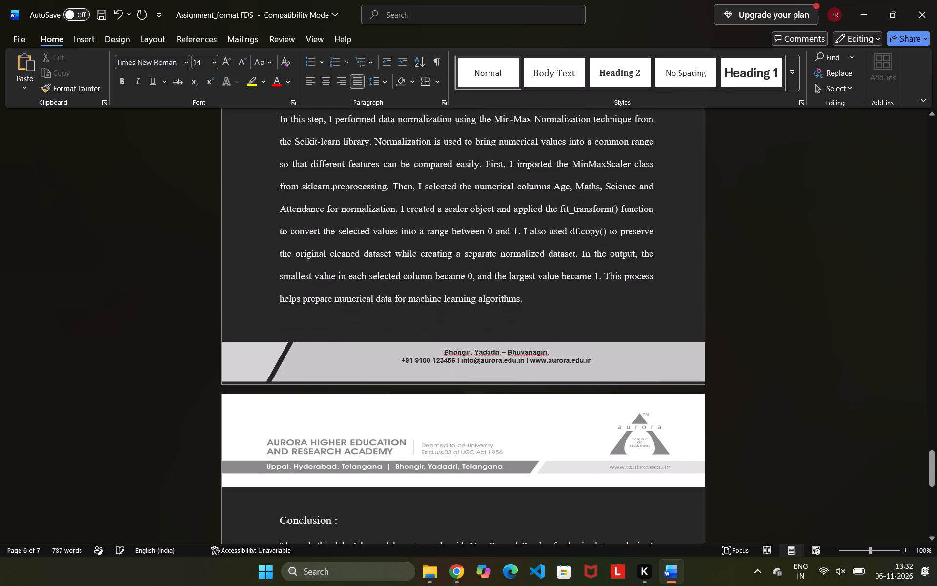
pyautogui.press('Return')
pyautogui.press('Up')
pyautogui.press('Up')
pyautogui.press('Down')
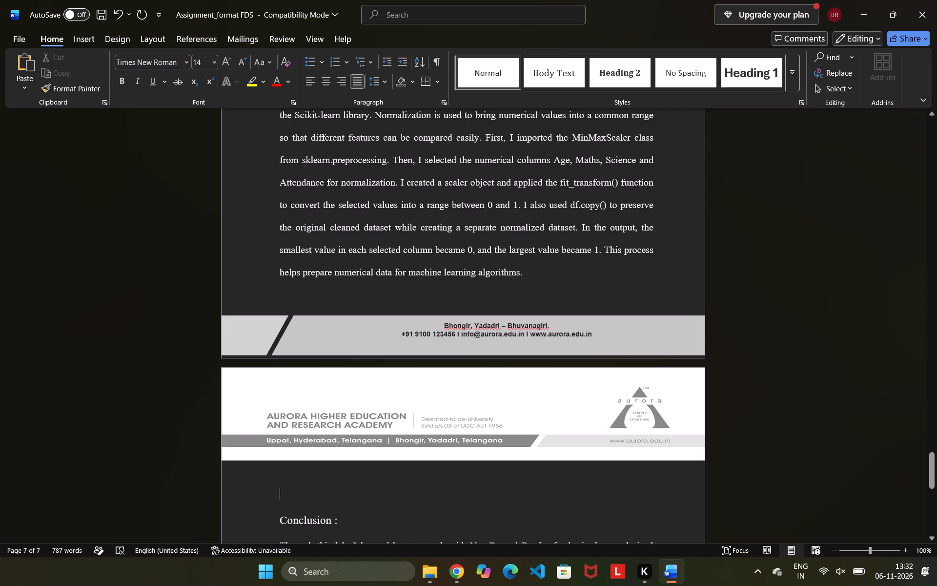
# Copy the Min-Max Normalization formula and its "Where:" list from ChatGPT in Chrome and paste them in Word above "Conclusion :".
pyautogui.click(461, 572)
pyautogui.click(492, 345)
pyautogui.scroll(-2, 492, 345)
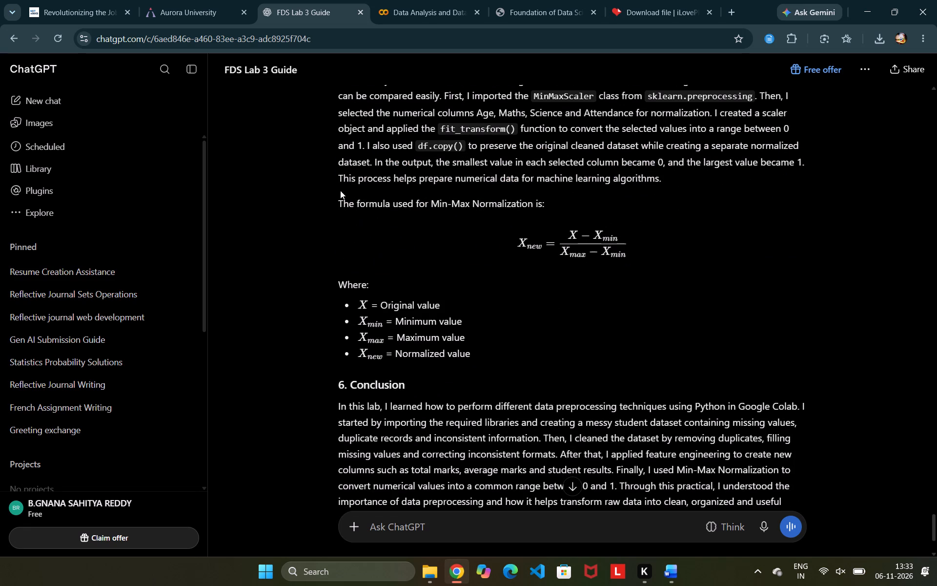
pyautogui.moveTo(339, 206); pyautogui.dragTo(539, 357)
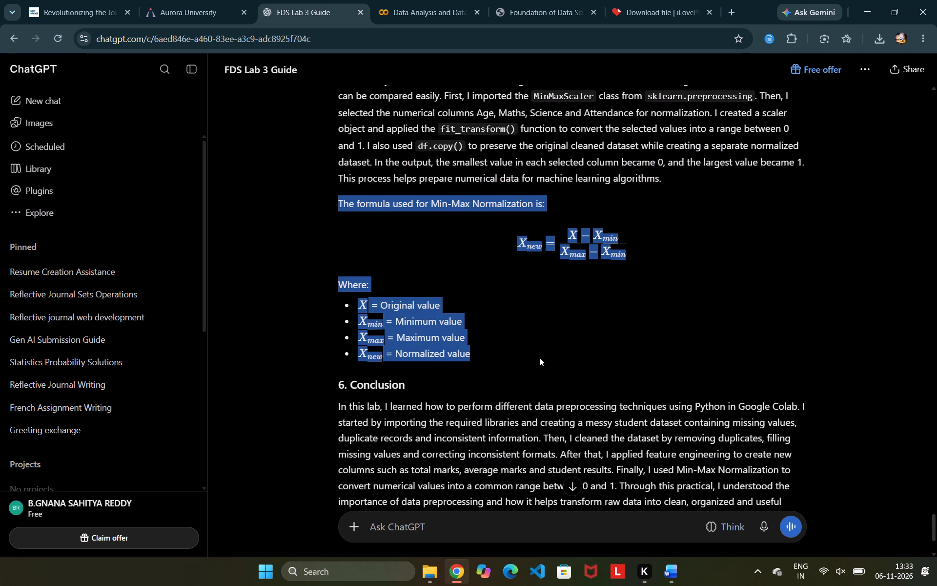
pyautogui.hotkey('ctrl', 'c')
pyautogui.click(672, 567)
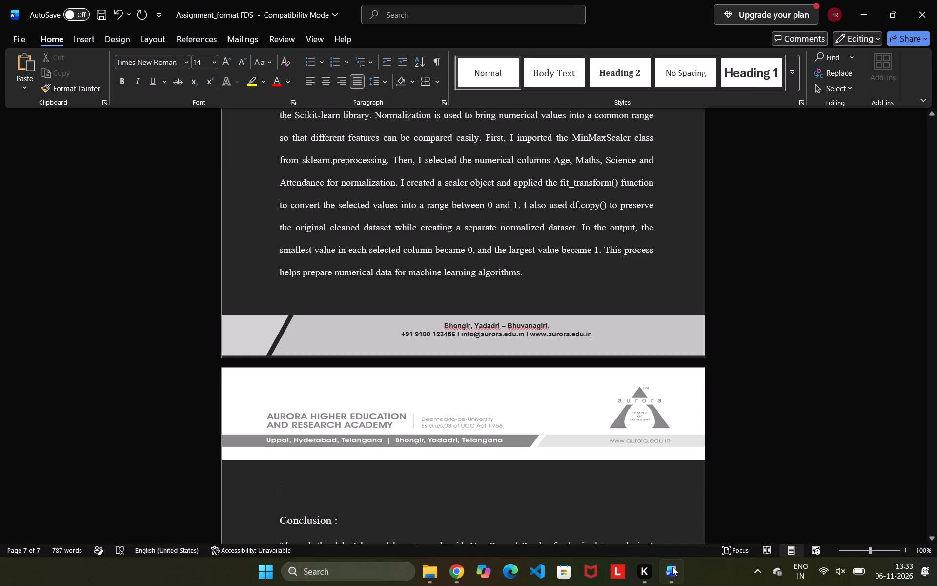
pyautogui.hotkey('ctrl', 'v')
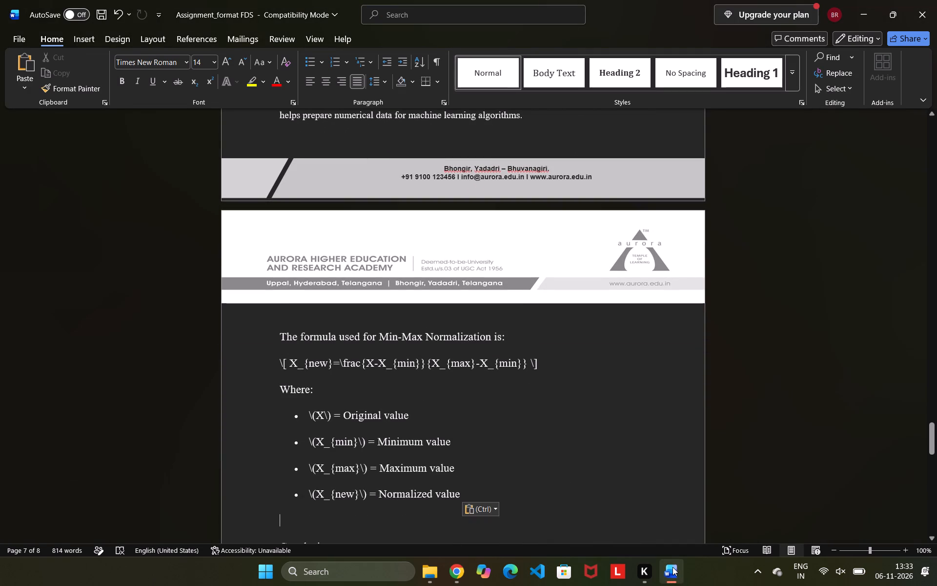
# Remove the empty line between the pasted "Normalized value" bullet and the "Conclusion :" heading.
pyautogui.scroll(-1, 518, 431)
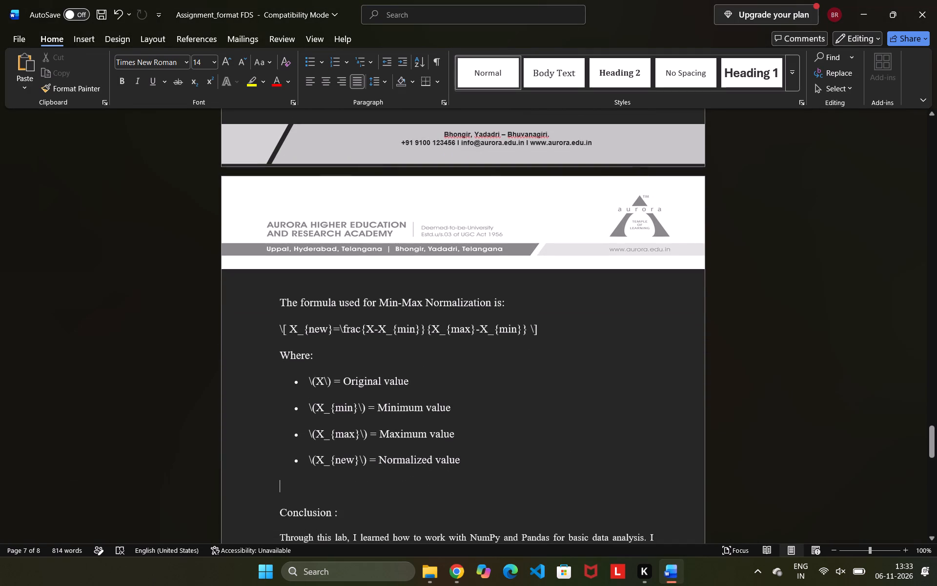
pyautogui.scroll(-2, 518, 431)
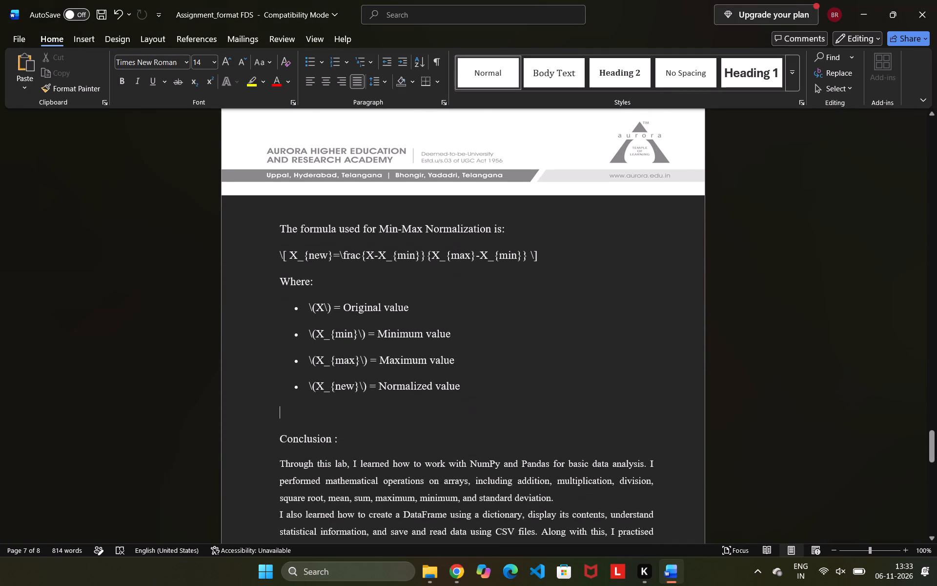
pyautogui.scroll(-1, 518, 431)
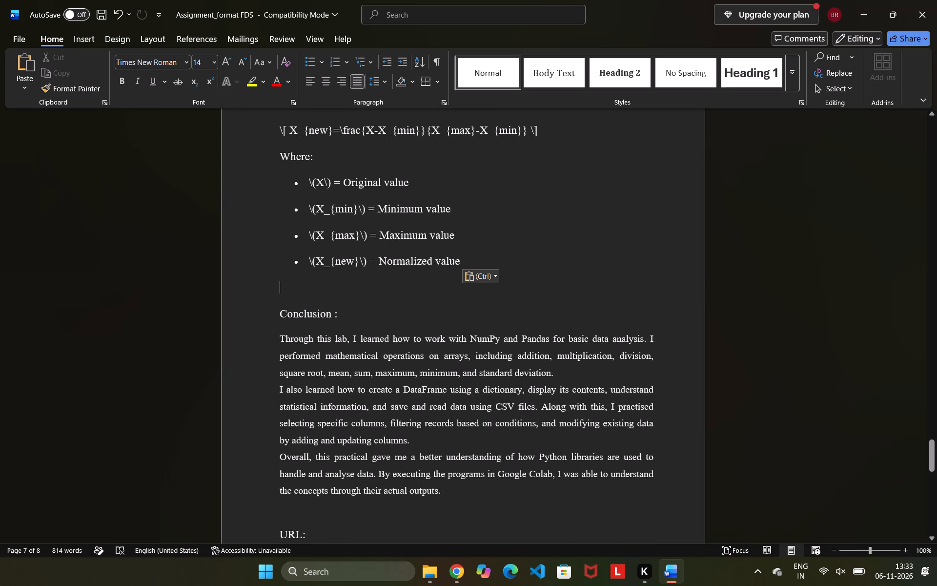
pyautogui.press('BackSpace')
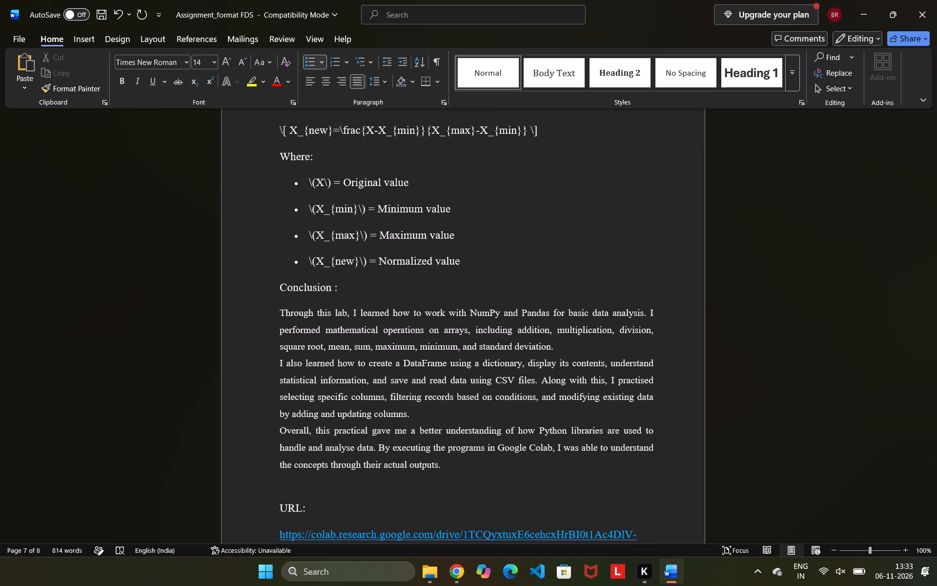
# Replace the old NumPy and Pandas text under "Conclusion :" with the "6. Conclusion" paragraph copied from the ChatGPT guide in Chrome.
pyautogui.moveTo(281, 310); pyautogui.dragTo(450, 468)
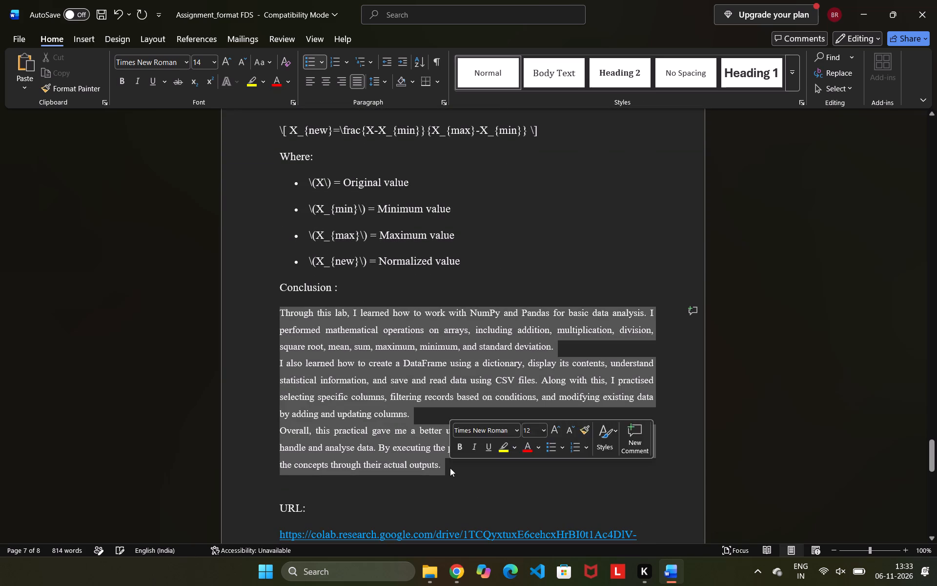
pyautogui.press('BackSpace')
pyautogui.click(448, 569)
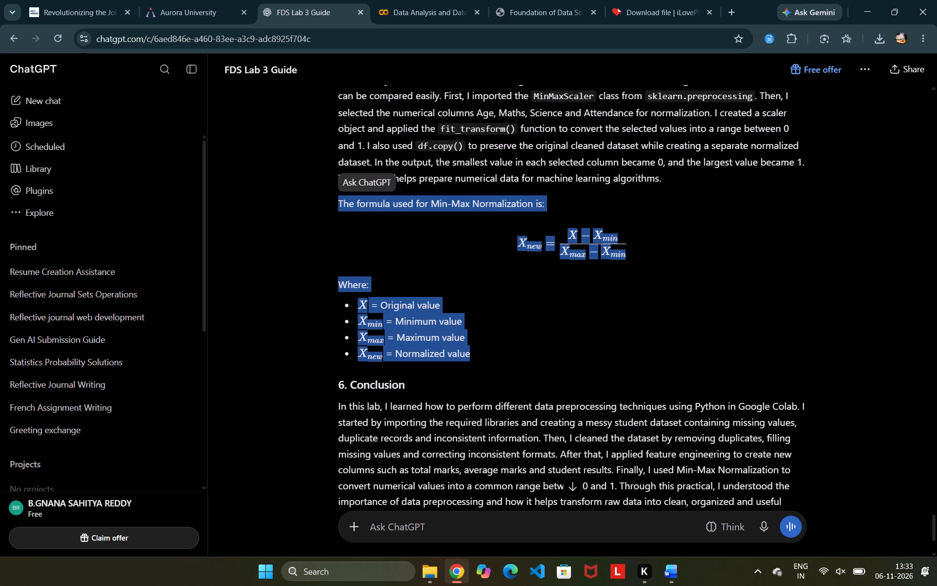
pyautogui.click(473, 318)
pyautogui.scroll(-3, 473, 318)
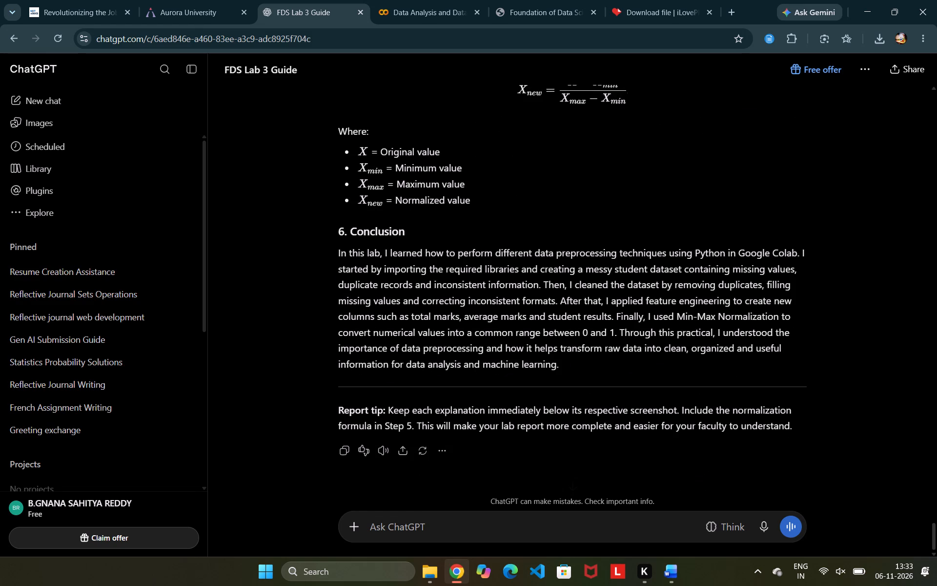
pyautogui.click(336, 252)
pyautogui.moveTo(339, 249); pyautogui.dragTo(617, 368)
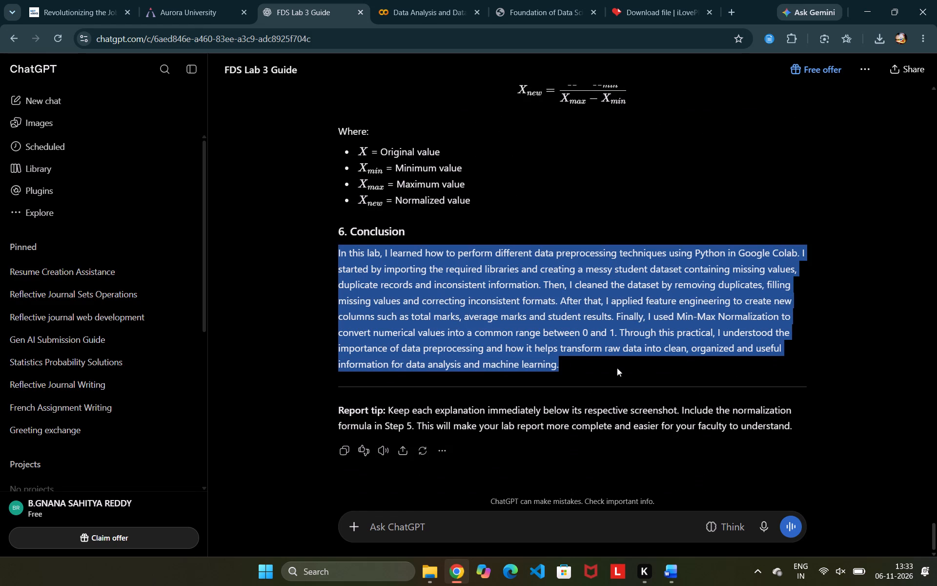
pyautogui.hotkey('ctrl', 'c')
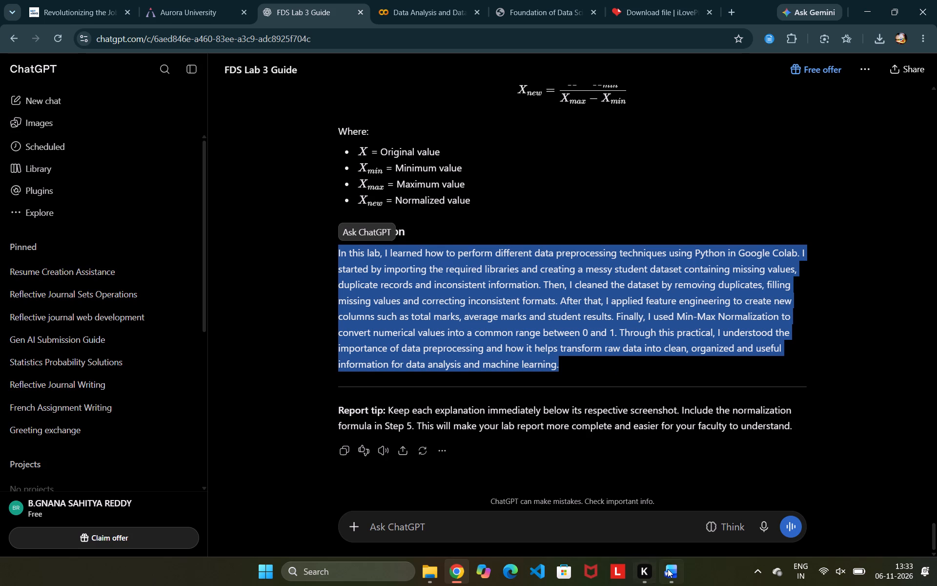
pyautogui.click(668, 568)
pyautogui.hotkey('ctrl', 'v')
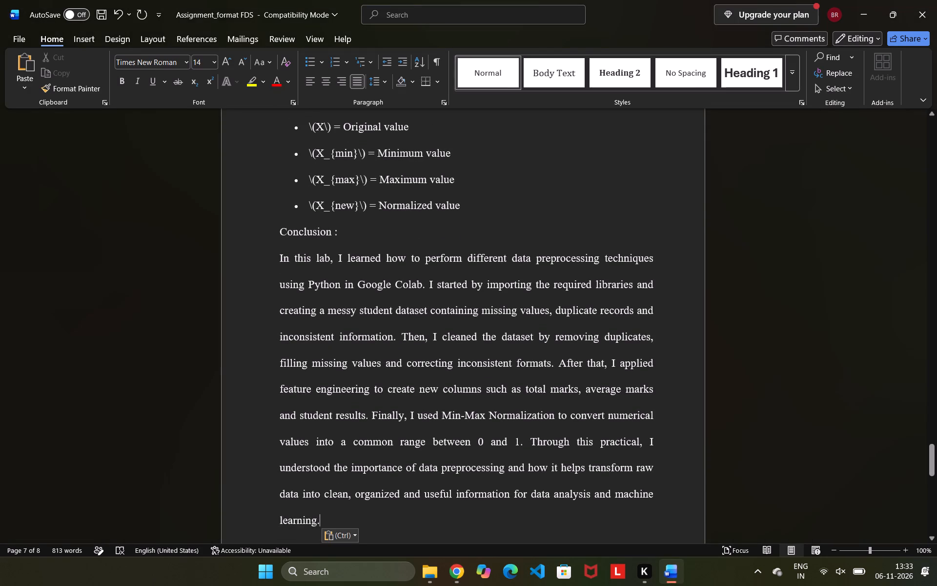
# Reduce the font size of the pasted conclusion paragraph to 12.
pyautogui.moveTo(279, 258); pyautogui.dragTo(373, 512)
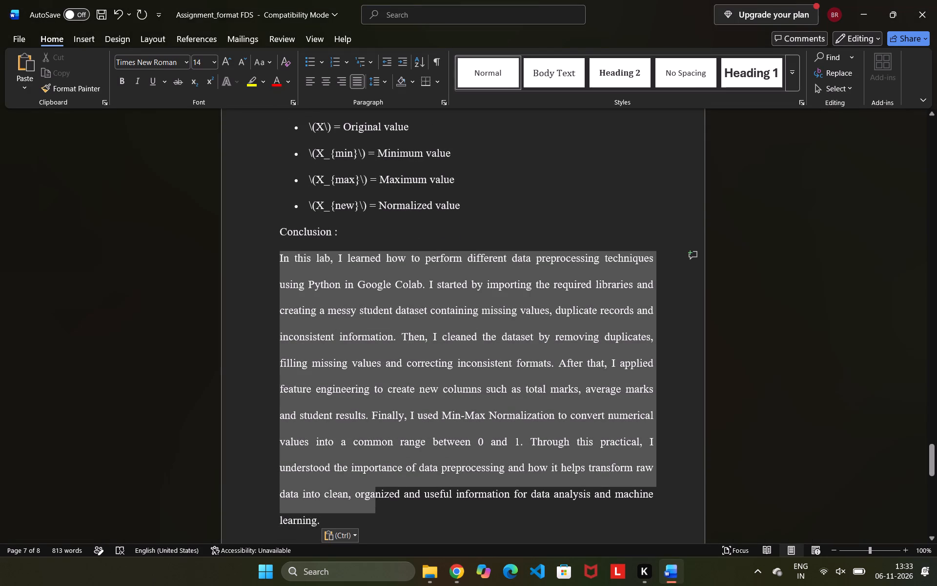
pyautogui.moveTo(373, 512); pyautogui.dragTo(373, 425)
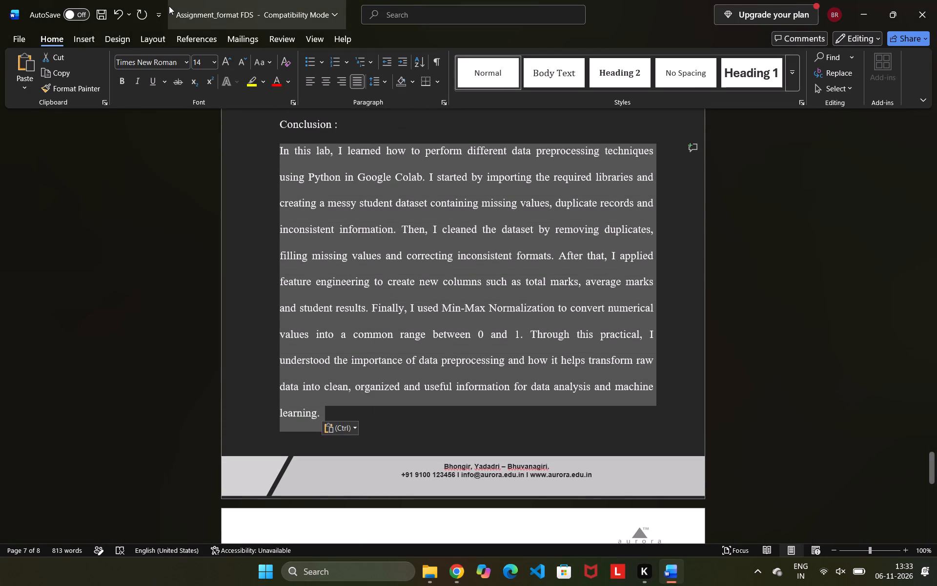
pyautogui.click(237, 63)
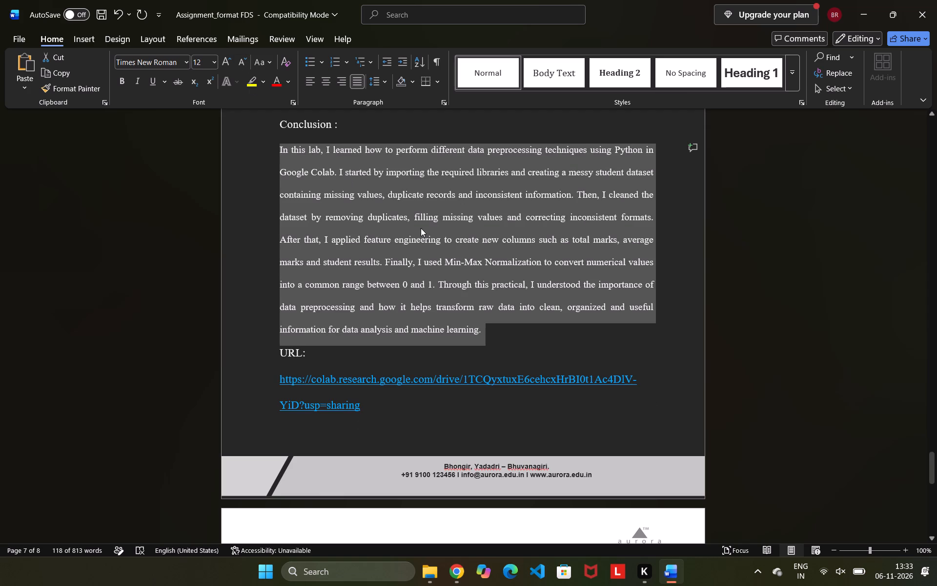
pyautogui.click(421, 228)
# Delete the old Colab link below "URL:" and leave an empty line there for a new link.
pyautogui.scroll(-1, 421, 228)
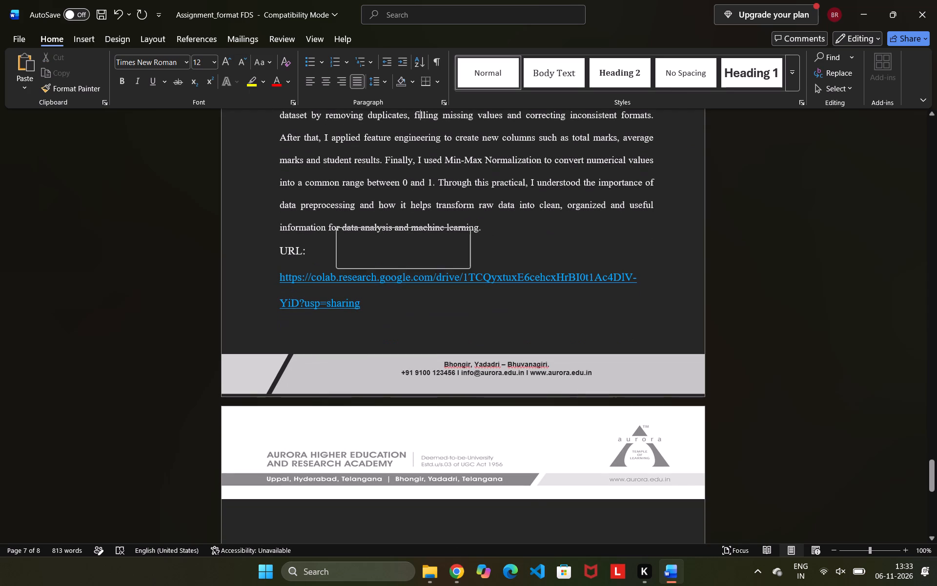
pyautogui.moveTo(277, 276); pyautogui.dragTo(372, 310)
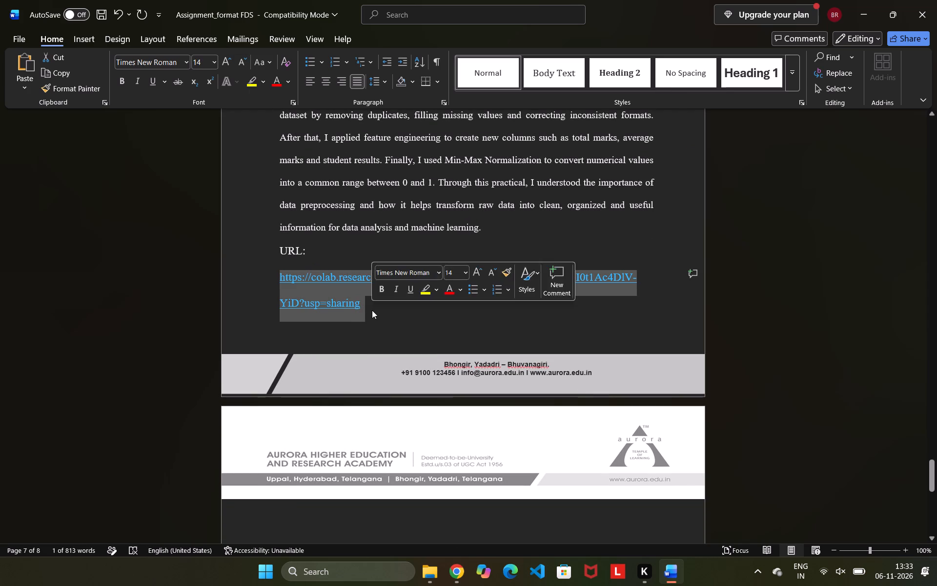
pyautogui.press('BackSpace')
pyautogui.press('Return')
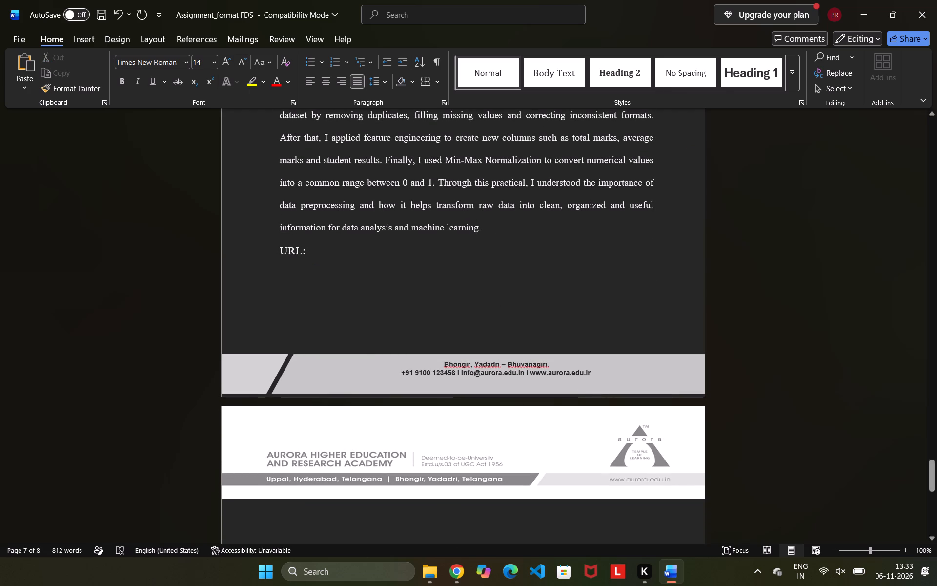
# In Chrome, set the general access of the Colab notebook "Data Analysis and Data Analytics.ipynb" to "Anyone with the link".
pyautogui.click(451, 583)
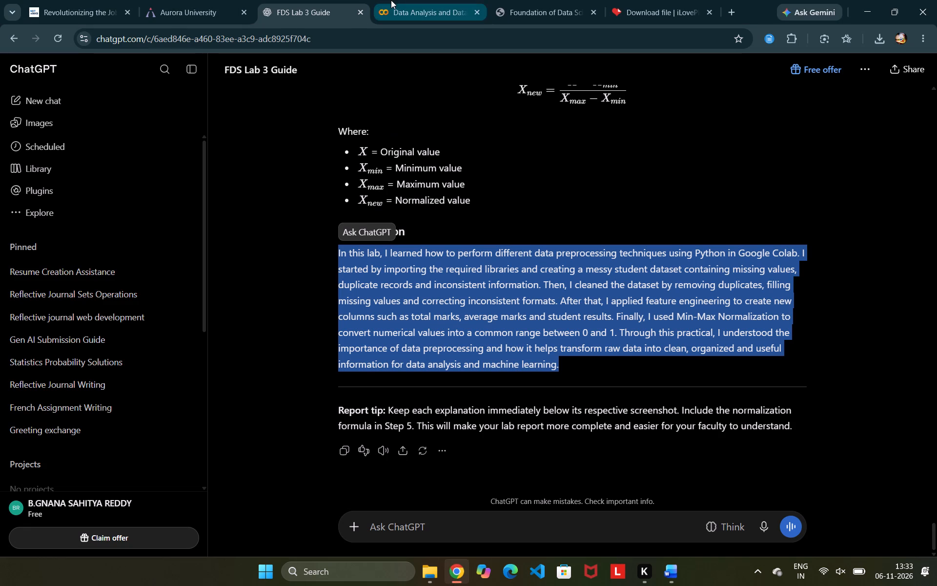
pyautogui.click(391, 0)
pyautogui.click(844, 70)
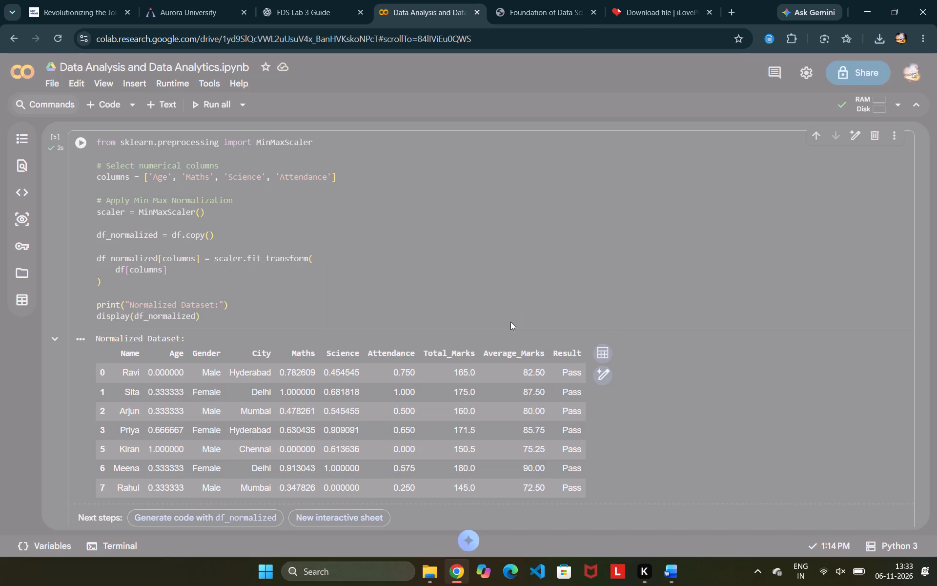
pyautogui.click(392, 367)
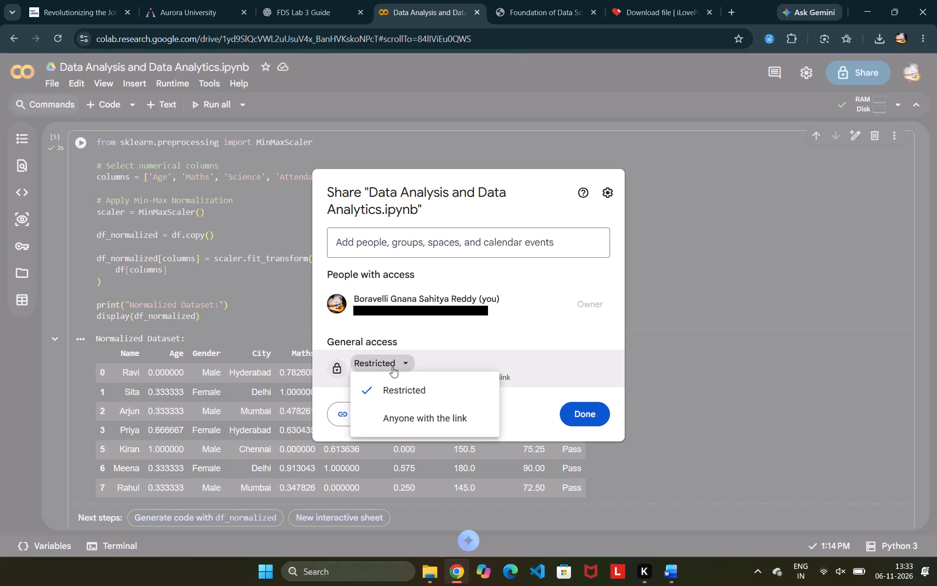
pyautogui.click(395, 414)
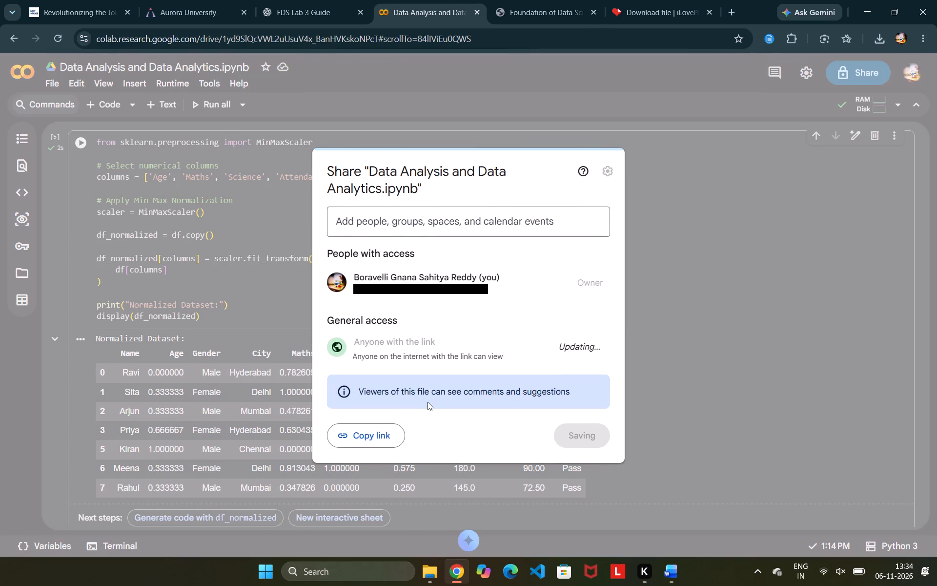
# Copy the Colab notebook's sharing link and paste it in Word below "URL:".
pyautogui.click(368, 440)
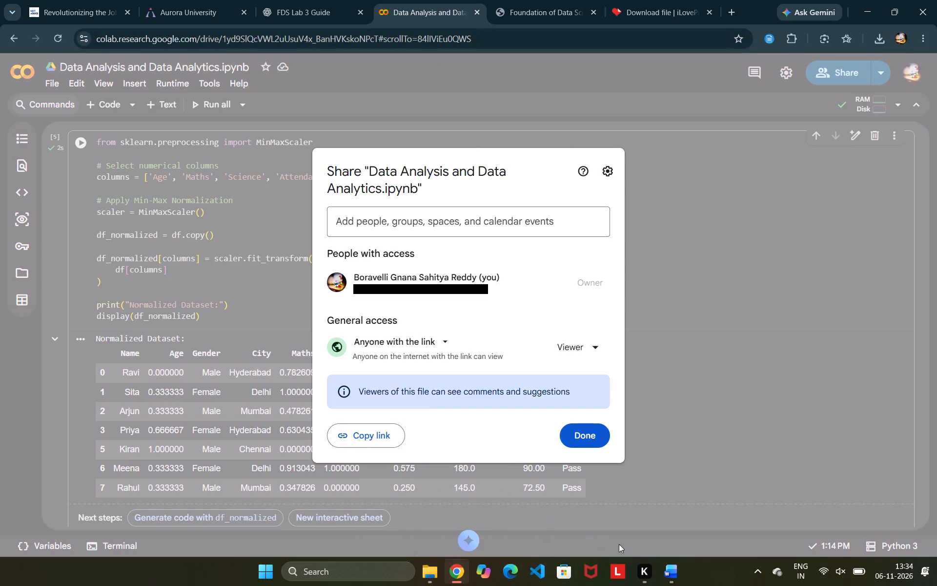
pyautogui.click(669, 565)
pyautogui.hotkey('ctrl', 'v')
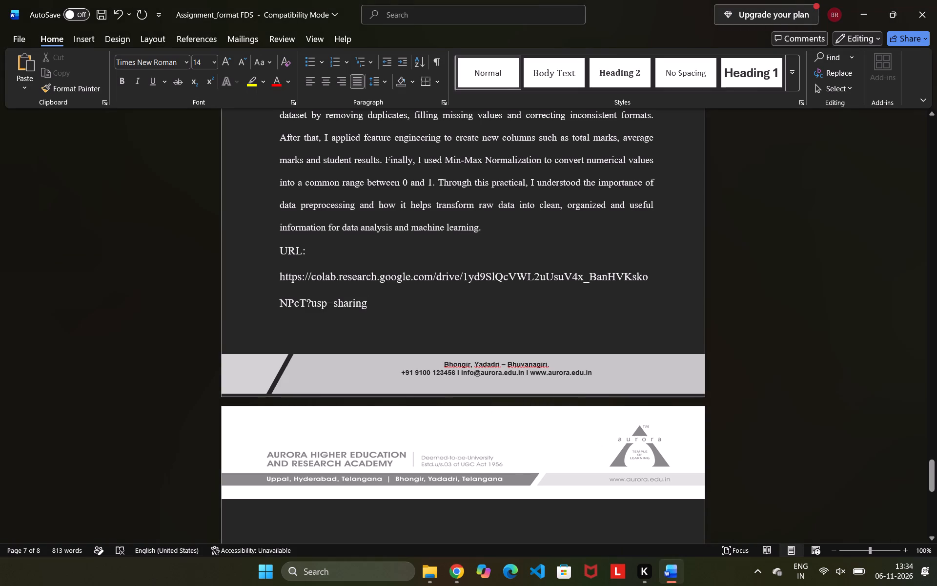
# Convert the pasted Colab address below "URL:" into a hyperlink by finding the Add a Hyperlink command with the search "hy".
pyautogui.moveTo(282, 275); pyautogui.dragTo(376, 309)
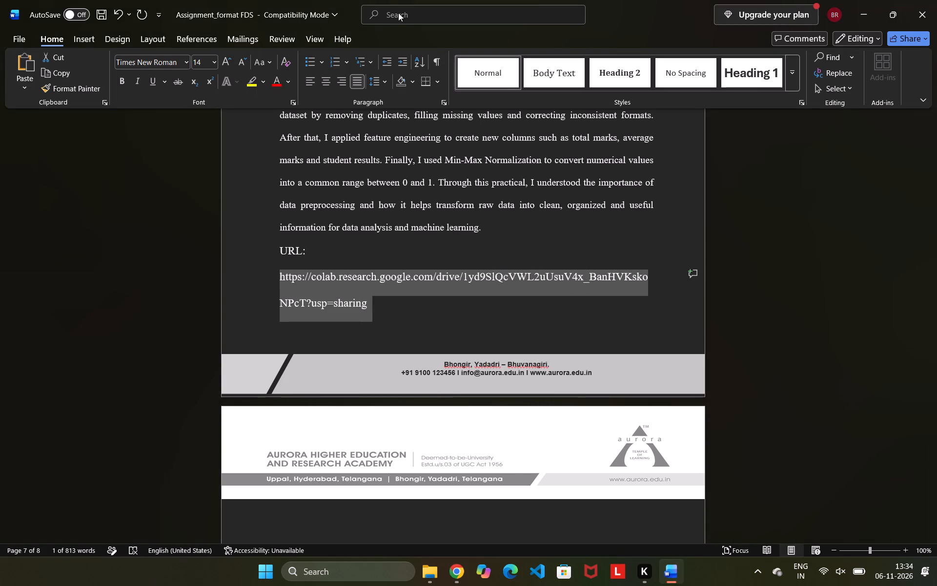
pyautogui.click(398, 13)
pyautogui.write('hy')
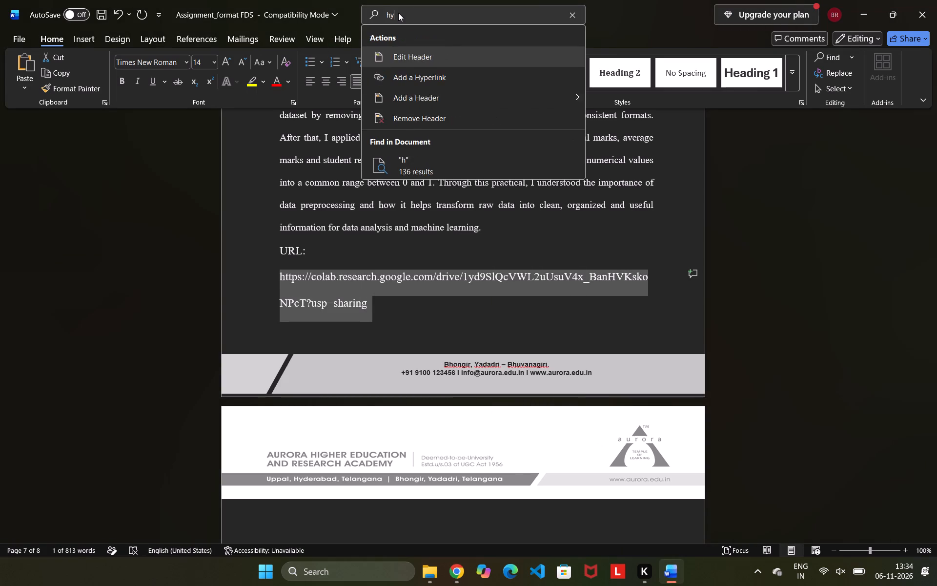
pyautogui.press('Return')
pyautogui.click(408, 69)
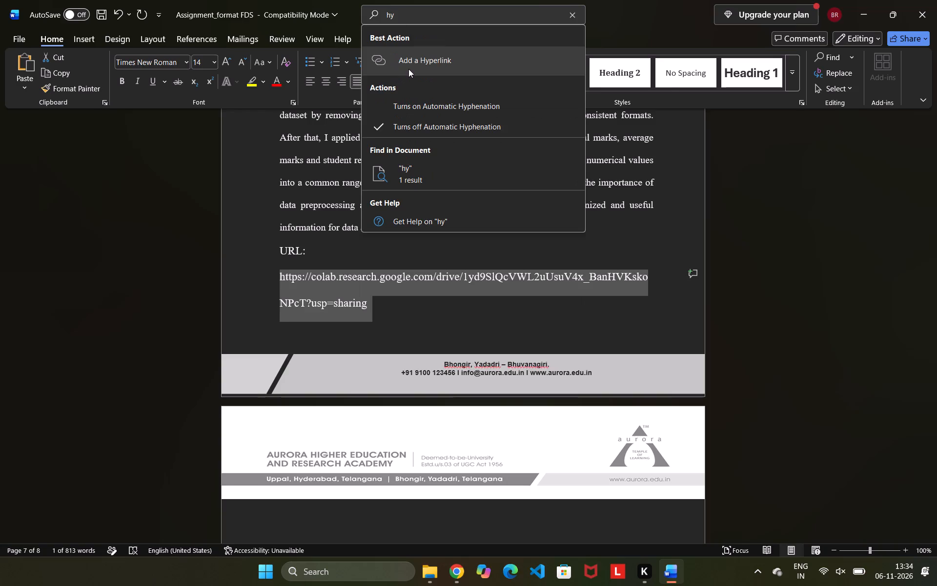
pyautogui.click(609, 364)
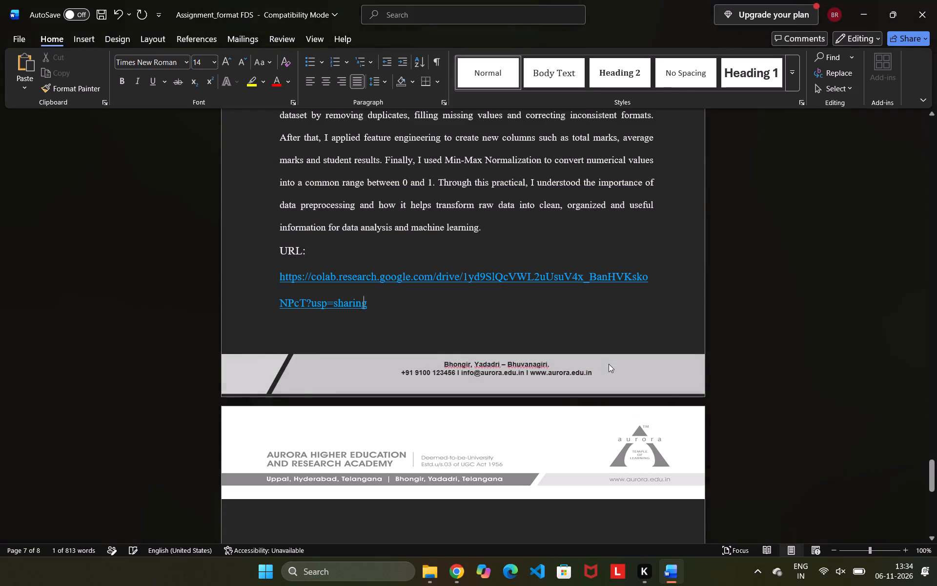
# Delete the empty lines after the Colab link to remove the blank last page of the document.
pyautogui.scroll(-3, 469, 352)
pyautogui.moveTo(300, 262); pyautogui.dragTo(376, 466)
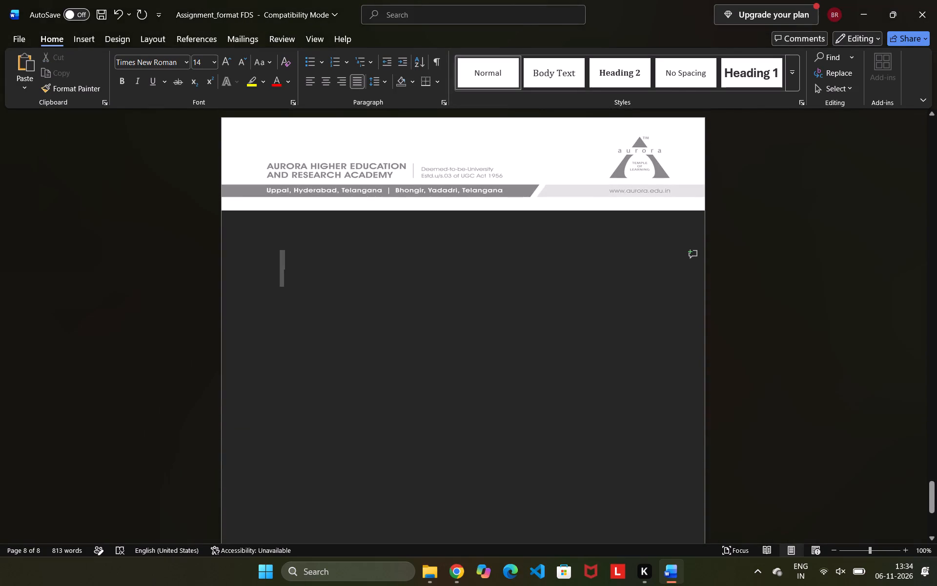
pyautogui.moveTo(376, 466); pyautogui.dragTo(423, 561)
pyautogui.press('BackSpace')
pyautogui.press('BackSpace')
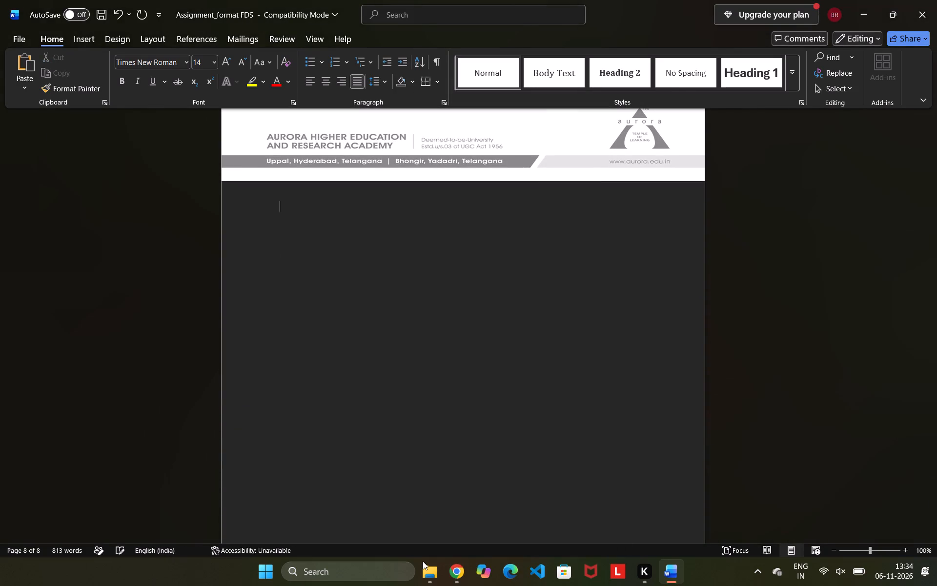
pyautogui.press('BackSpace')
pyautogui.press('BackSpace')
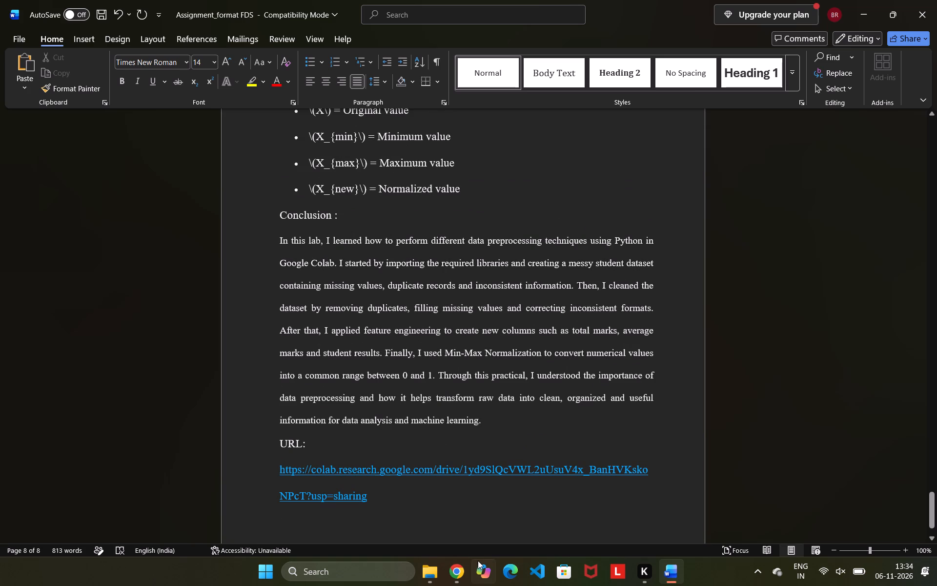
pyautogui.scroll(-4, 478, 561)
pyautogui.scroll(-4, 504, 376)
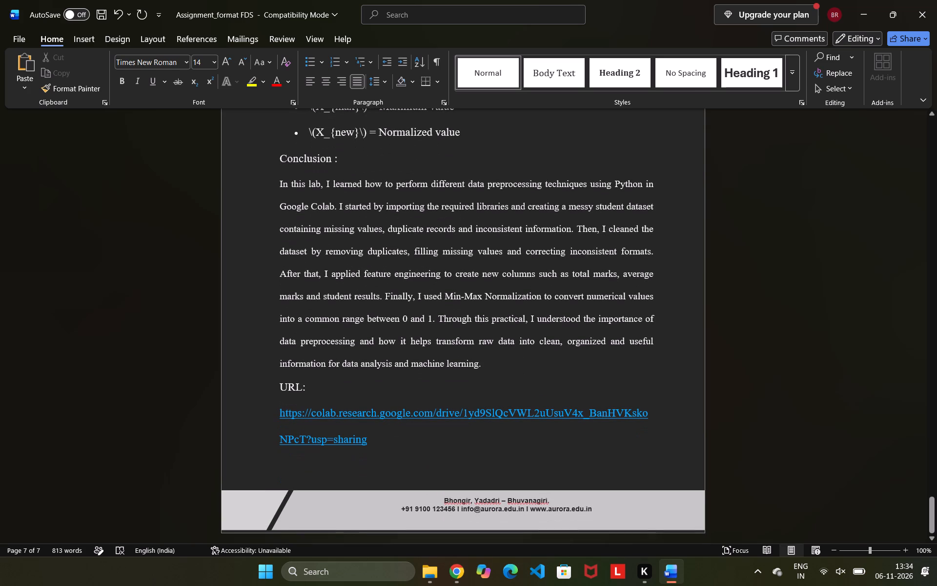
# Add a space and a colon after the "Feature Engineering" heading to match the other section headings.
pyautogui.scroll(-2, 478, 365)
pyautogui.scroll(3, 478, 365)
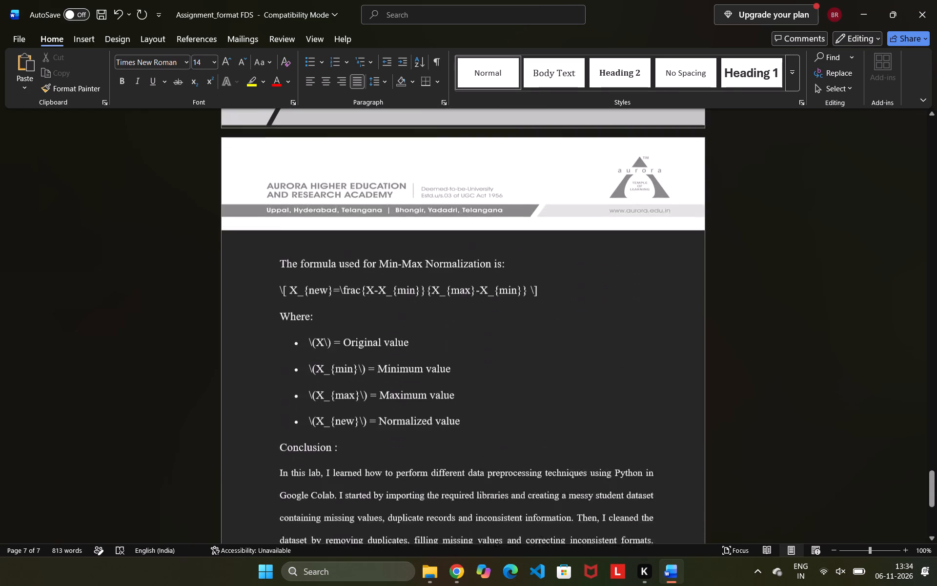
pyautogui.scroll(5, 478, 365)
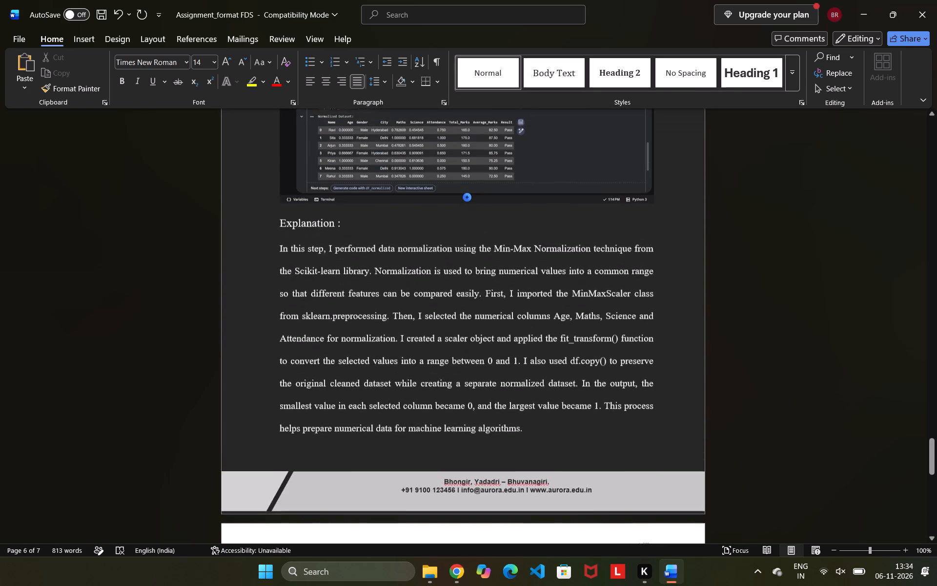
pyautogui.scroll(5, 478, 365)
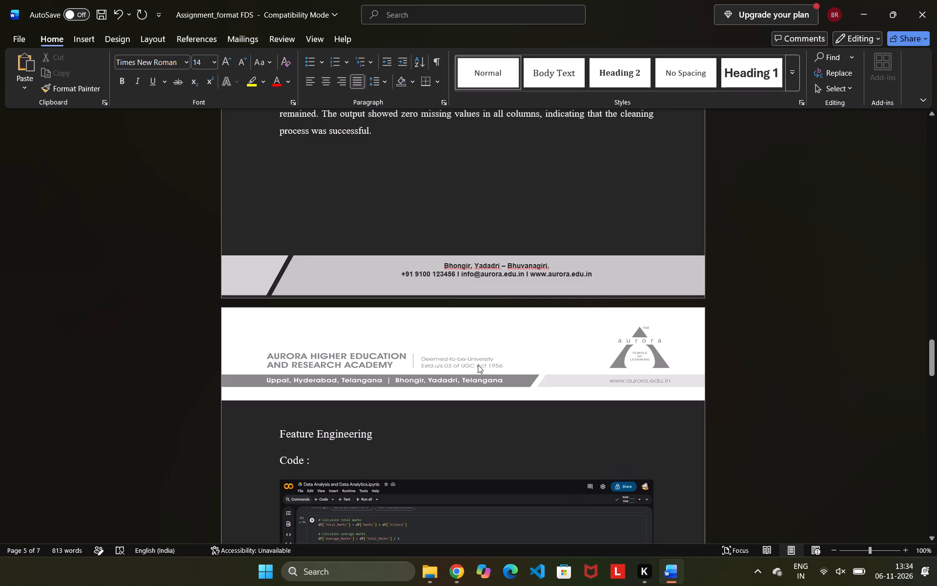
pyautogui.scroll(2, 478, 365)
pyautogui.scroll(-2, 478, 365)
pyautogui.click(402, 262)
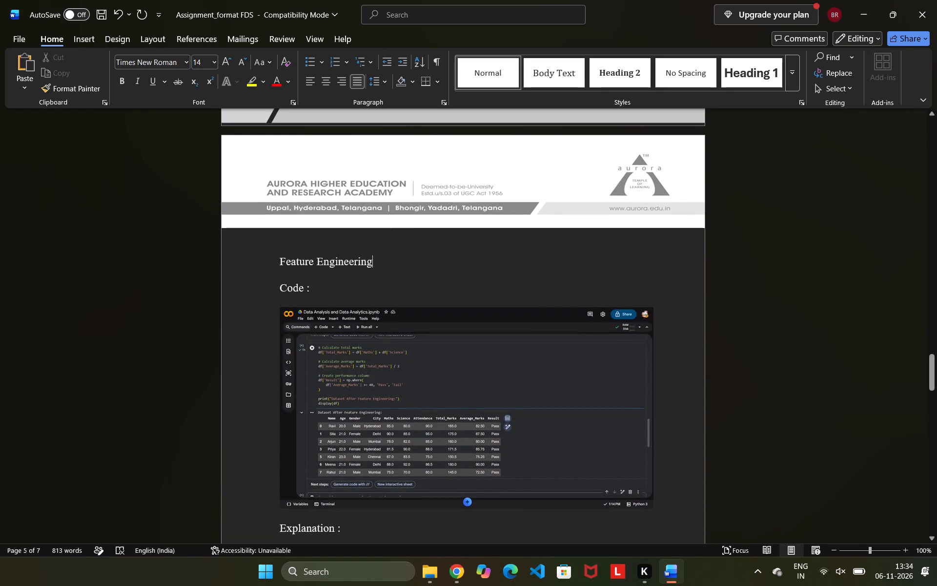
pyautogui.press('space')
pyautogui.hotkey('shift', ':')
# Add a space and a colon after the "Data Cleaning" heading above its code capture.
pyautogui.scroll(-1, 402, 262)
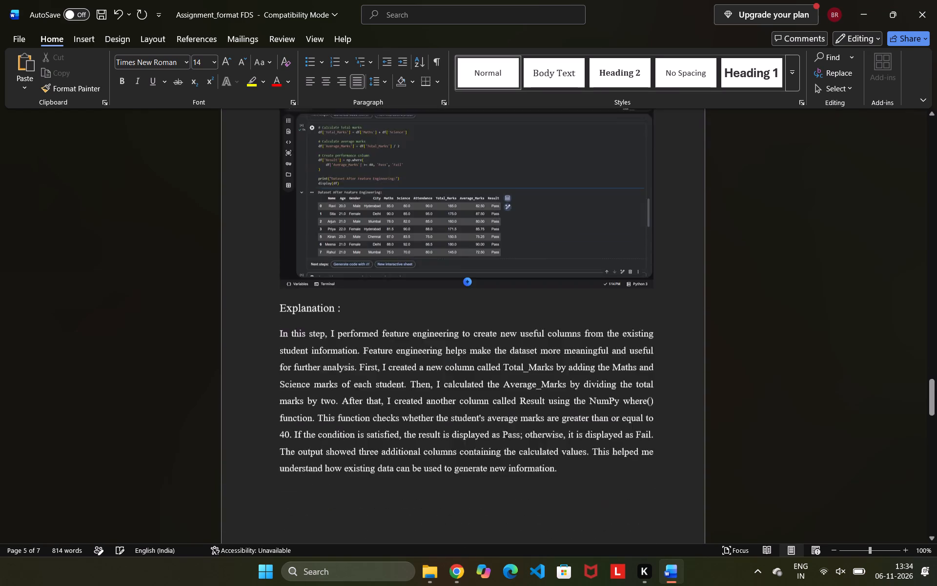
pyautogui.scroll(-3, 402, 262)
pyautogui.scroll(6, 402, 262)
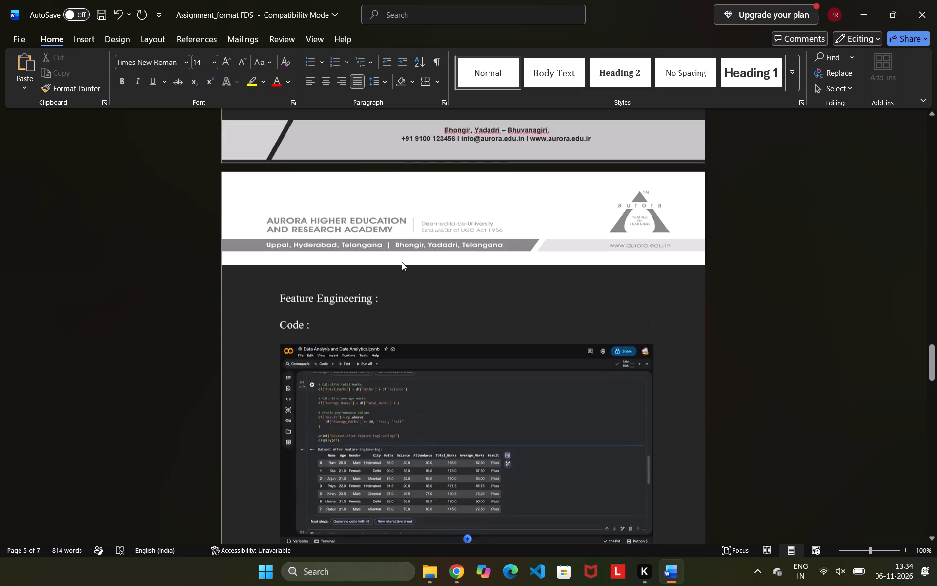
pyautogui.scroll(2, 402, 262)
pyautogui.scroll(-1, 402, 262)
pyautogui.scroll(1, 402, 262)
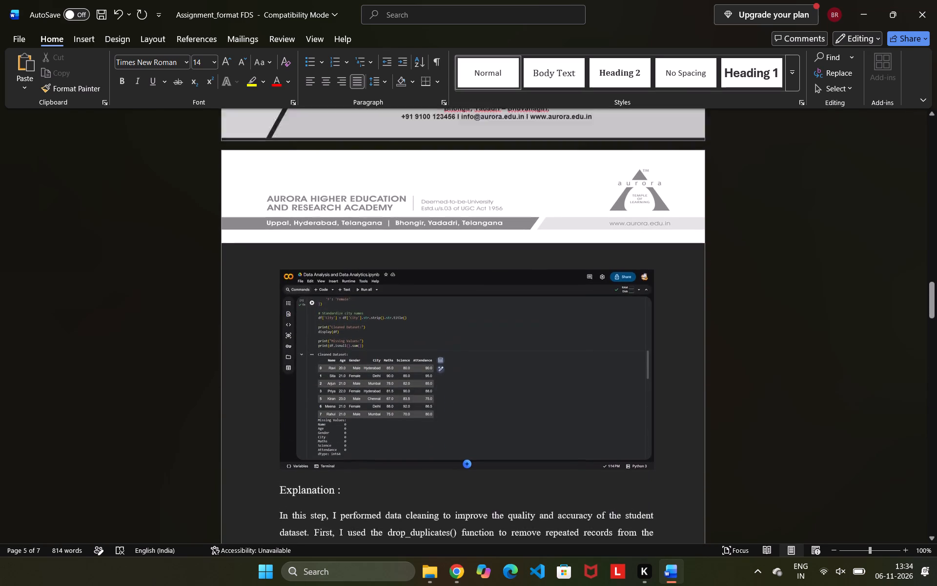
pyautogui.scroll(3, 402, 262)
pyautogui.click(389, 238)
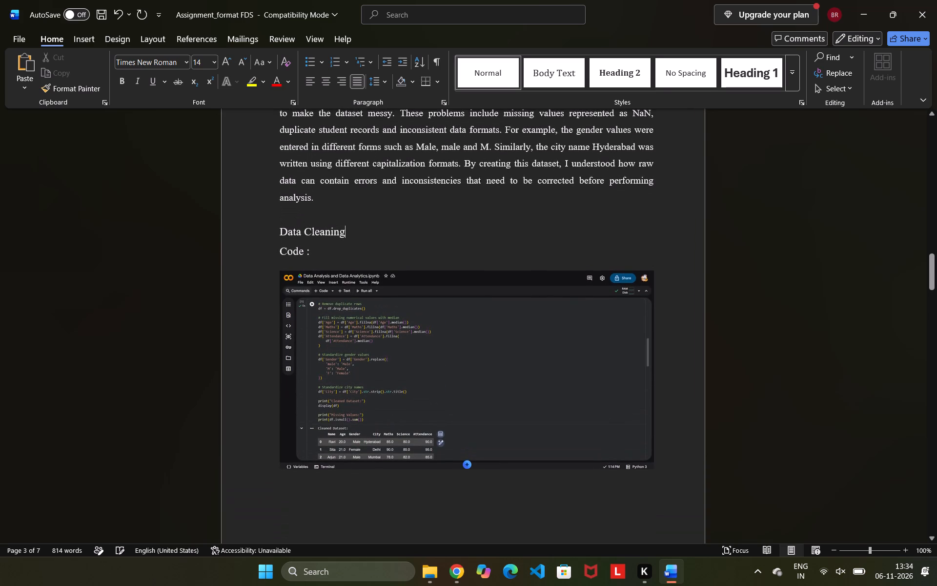
pyautogui.press('space')
pyautogui.hotkey('shift', ':')
# Set the Module Number in the report's header table on the first page to 03.
pyautogui.scroll(1, 389, 238)
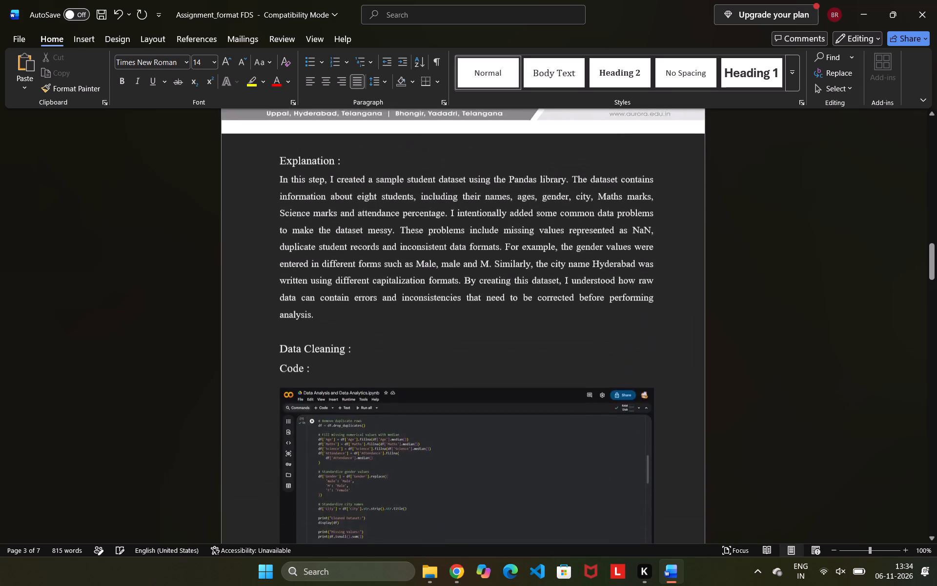
pyautogui.scroll(5, 389, 238)
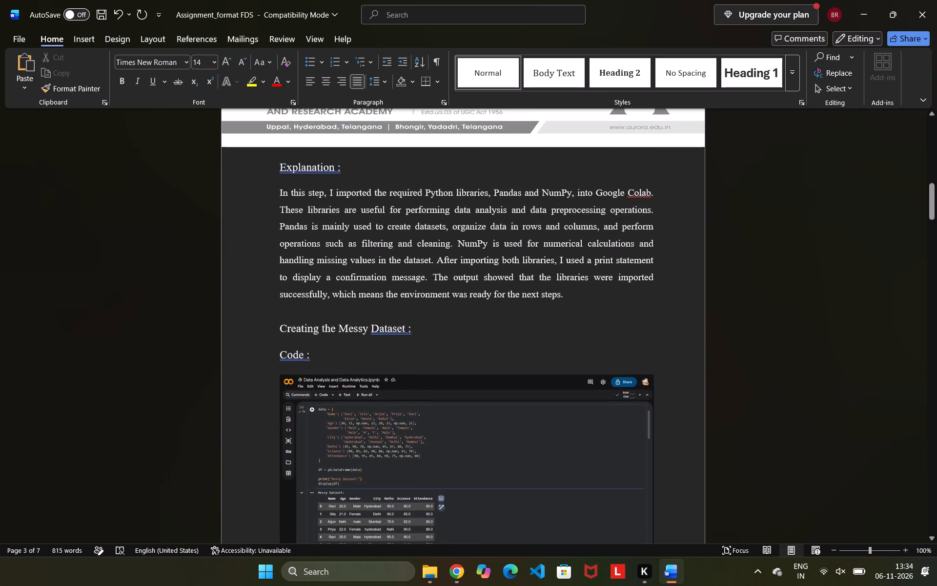
pyautogui.scroll(5, 389, 238)
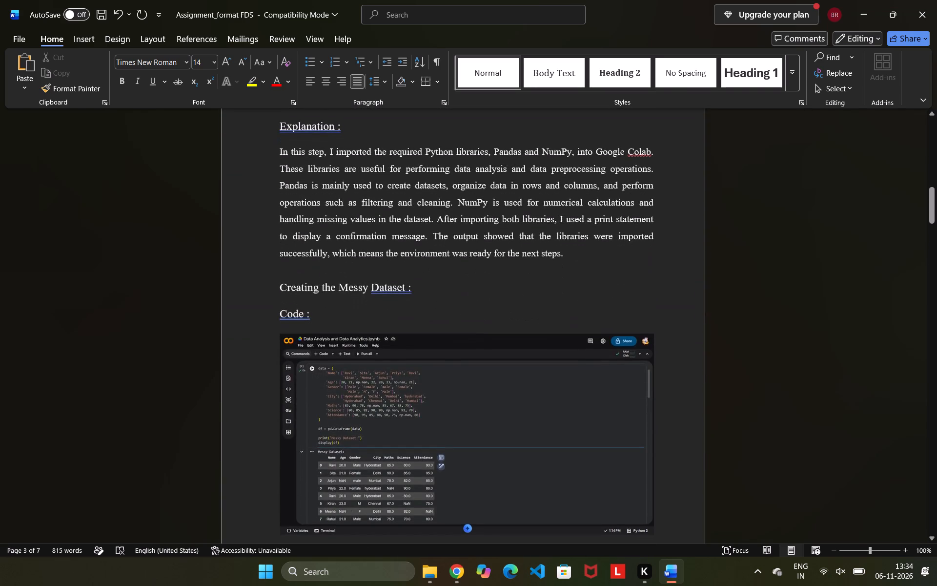
pyautogui.scroll(3, 389, 238)
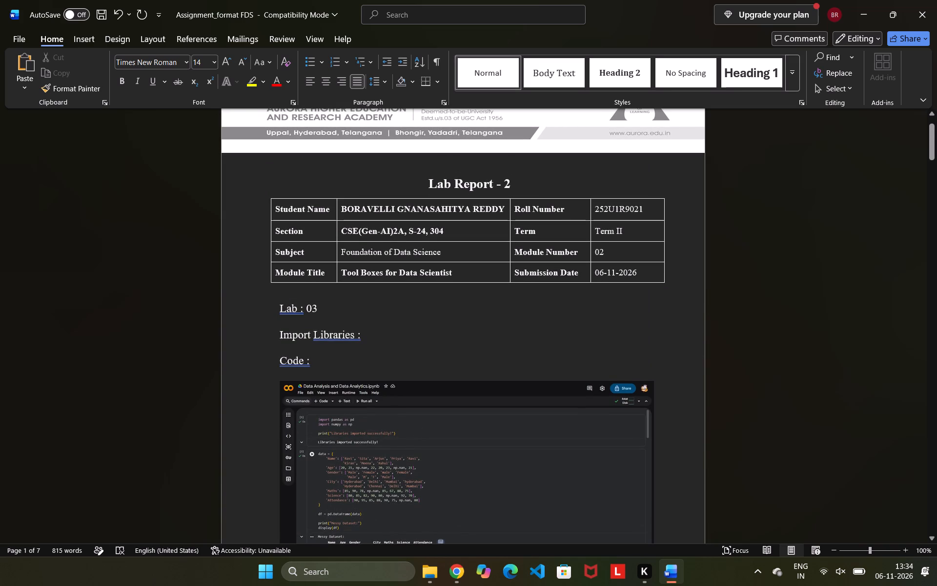
pyautogui.click(622, 254)
pyautogui.press('BackSpace')
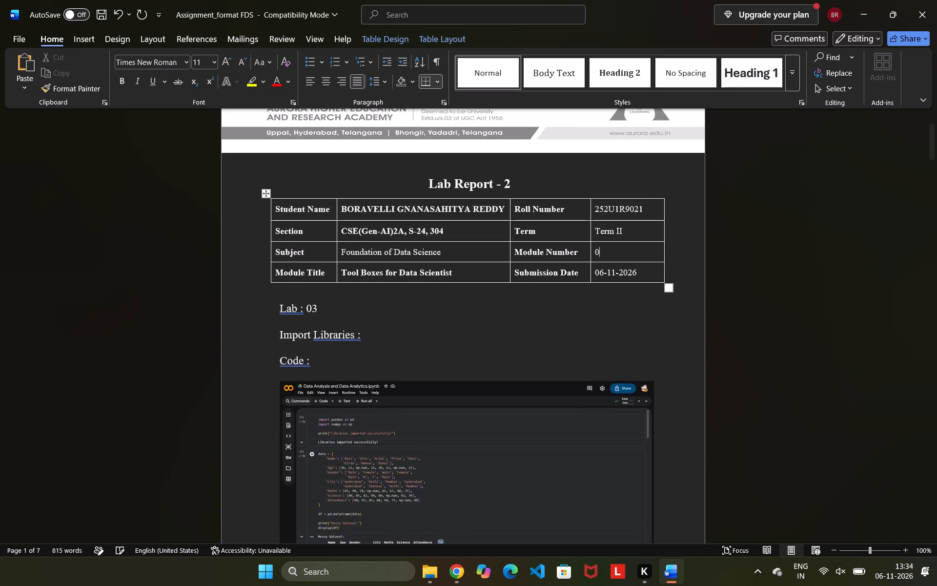
pyautogui.press('3')
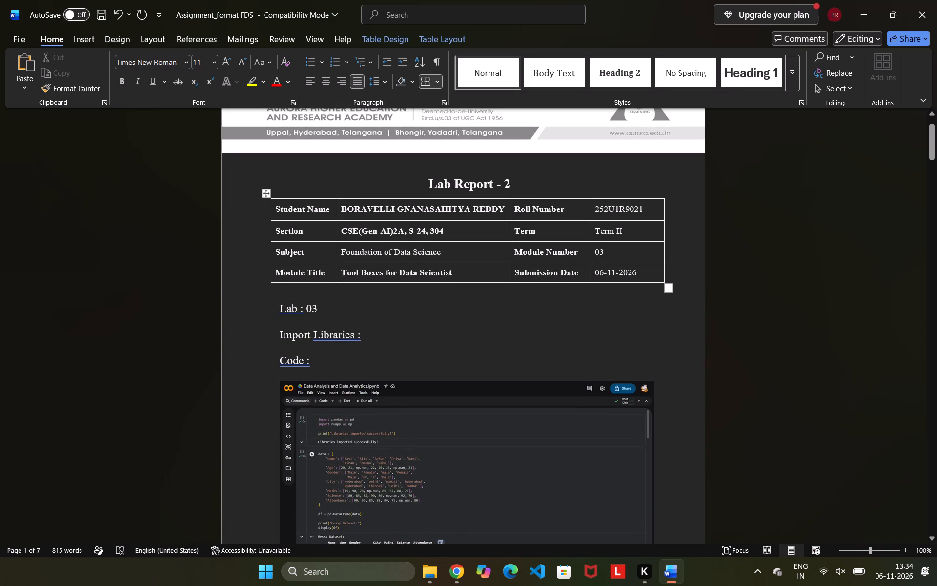
# Replace the Module Title in the header table with "Data Analysis and Data Analytics", copied from Module - III of the syllabus PDF in Chrome.
pyautogui.moveTo(452, 277); pyautogui.dragTo(342, 273)
pyautogui.press('BackSpace')
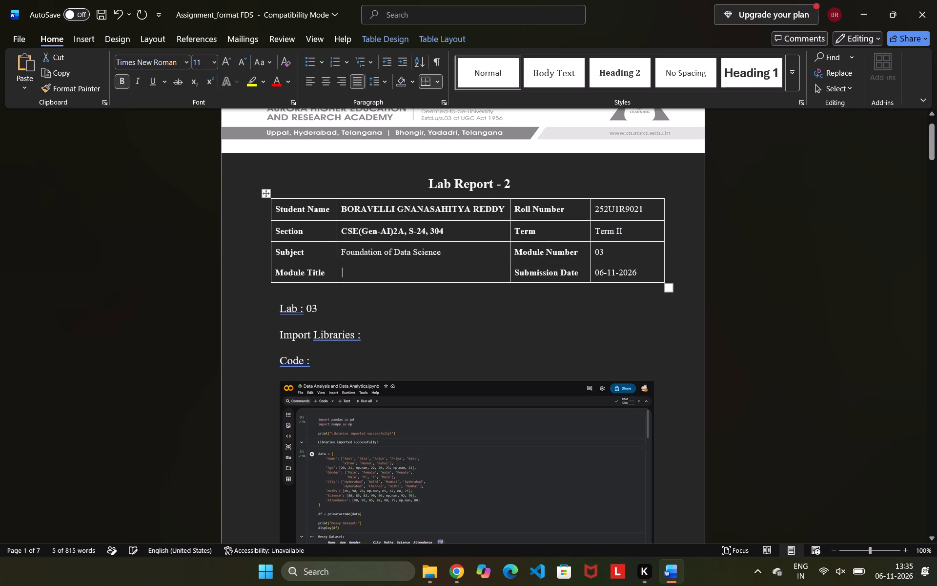
pyautogui.click(451, 572)
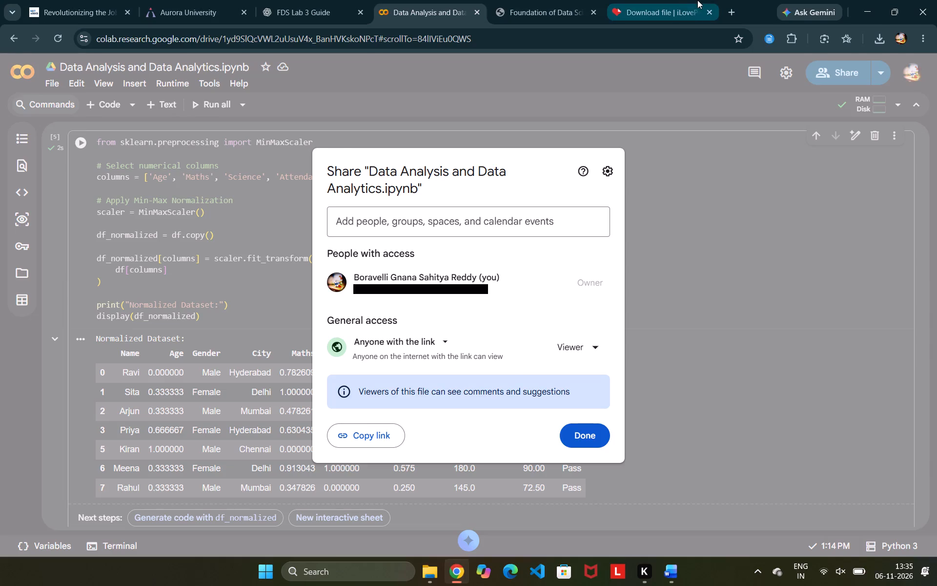
pyautogui.click(557, 0)
pyautogui.moveTo(341, 440); pyautogui.dragTo(333, 410)
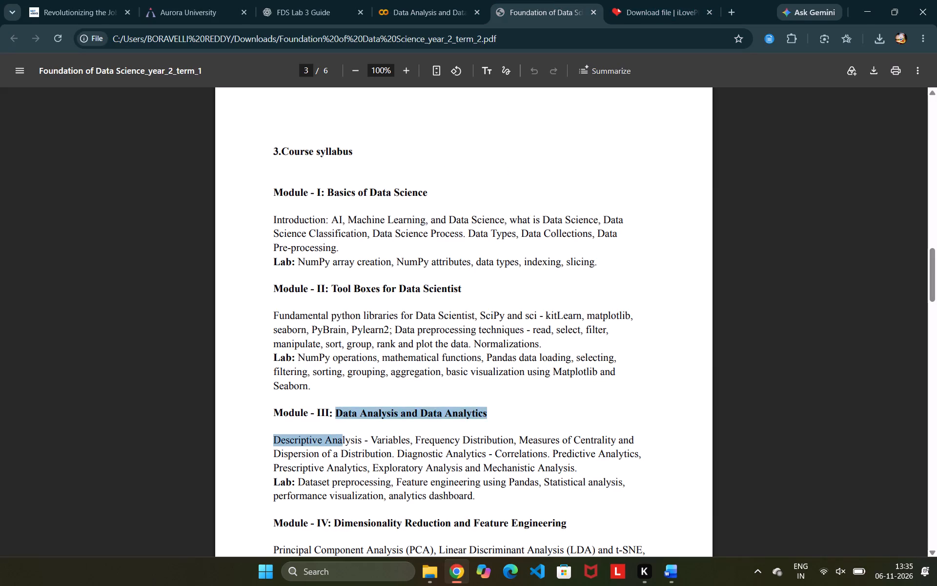
pyautogui.moveTo(333, 410); pyautogui.dragTo(333, 416)
pyautogui.click(333, 416)
pyautogui.moveTo(333, 416); pyautogui.dragTo(505, 418)
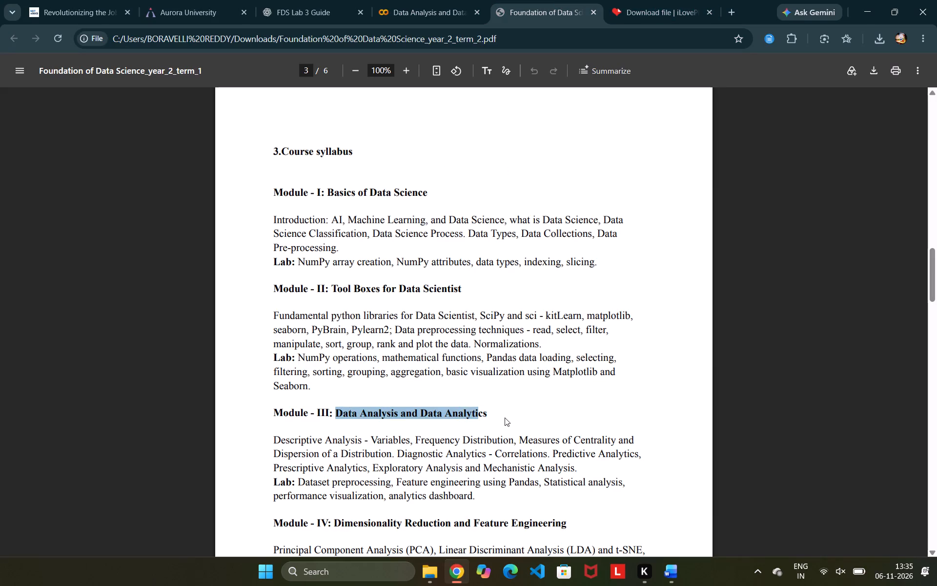
pyautogui.hotkey('ctrl', 'c')
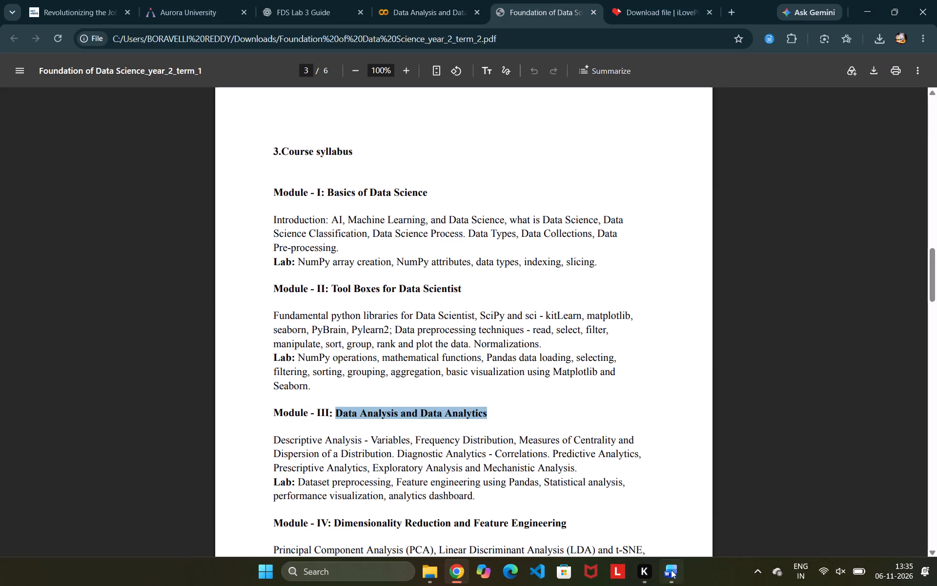
pyautogui.click(672, 567)
pyautogui.hotkey('ctrl', 'v')
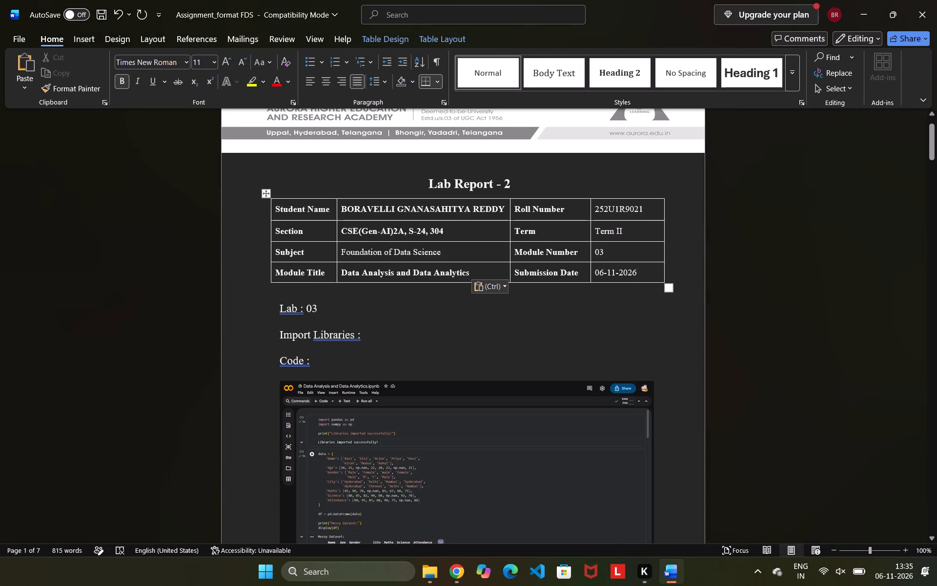
# Start a PDF export of the report and name it "Foundations Of Data Science Lab Report - 3", reusing the existing Lab Report - 2 file name.
pyautogui.click(22, 34)
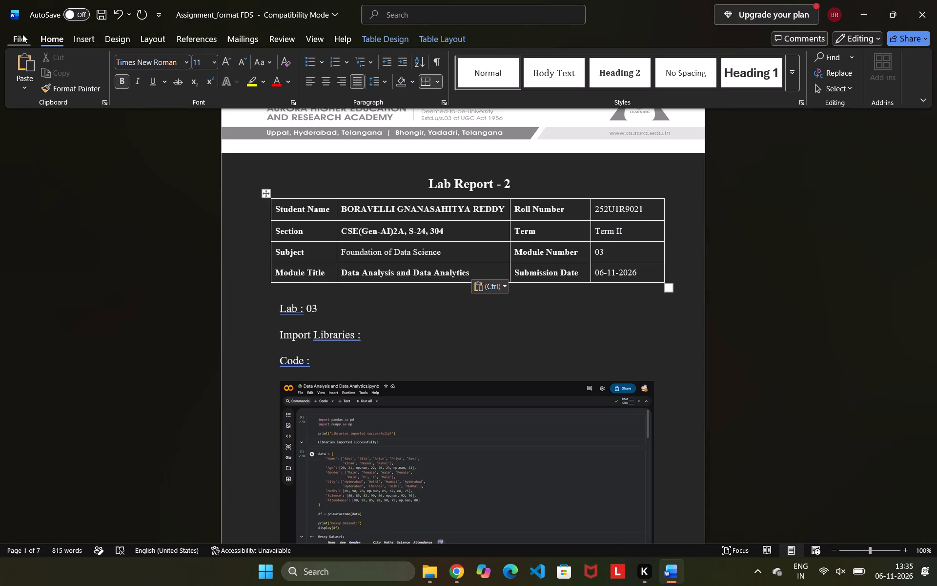
pyautogui.click(40, 269)
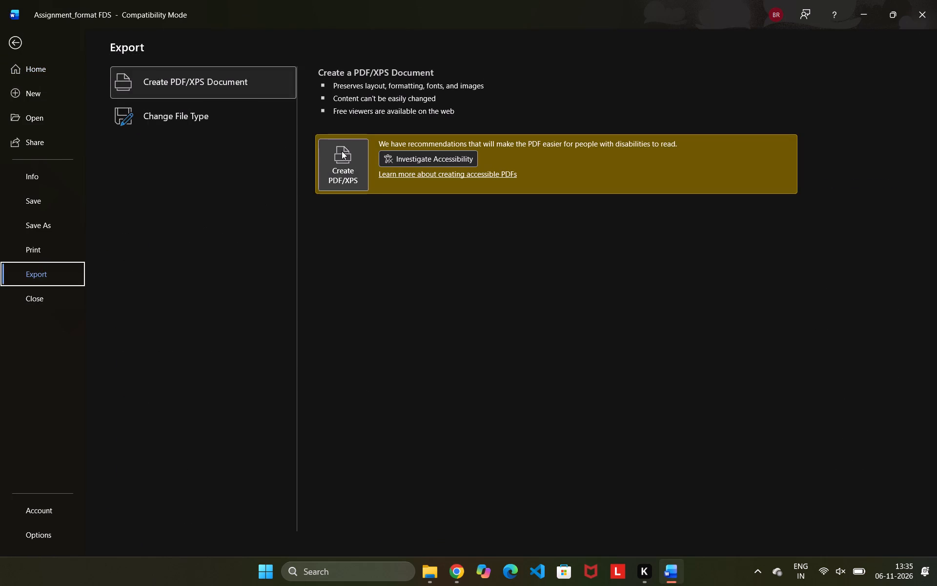
pyautogui.click(342, 151)
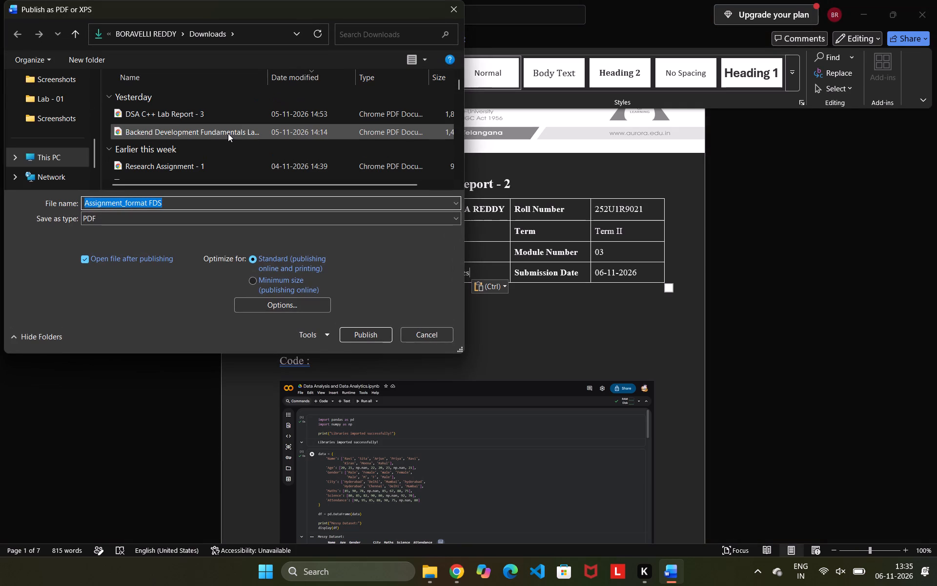
pyautogui.scroll(-3, 228, 133)
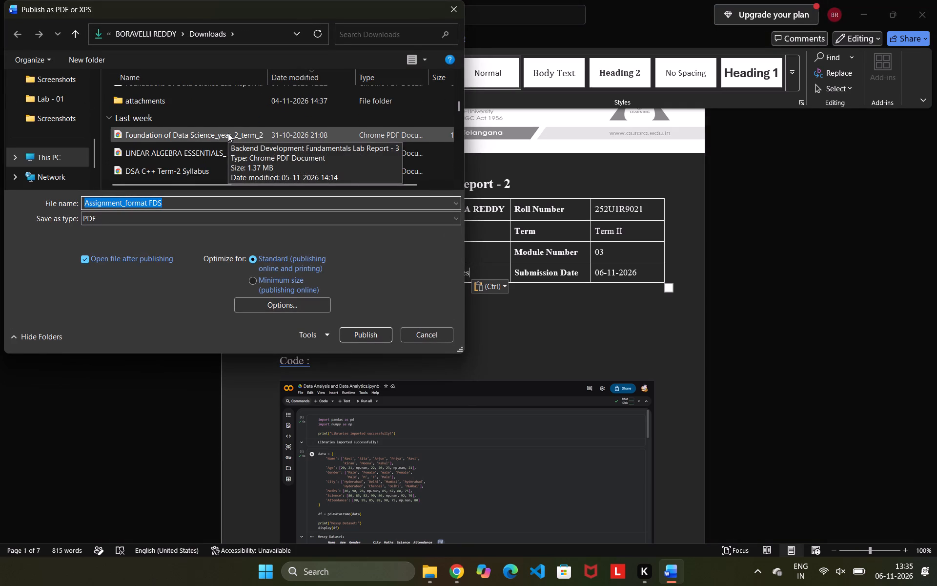
pyautogui.scroll(-2, 228, 133)
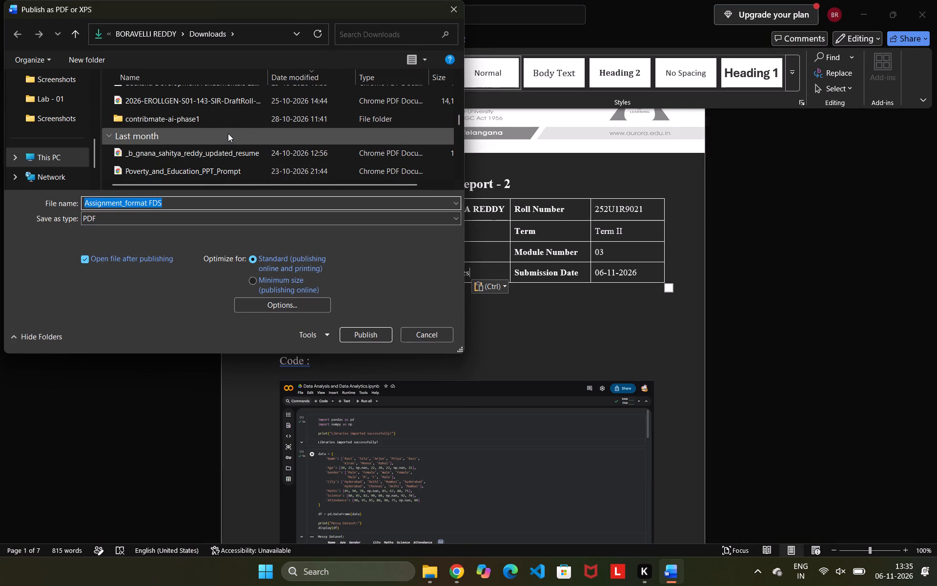
pyautogui.scroll(-1, 228, 133)
pyautogui.scroll(5, 228, 133)
pyautogui.scroll(-1, 228, 133)
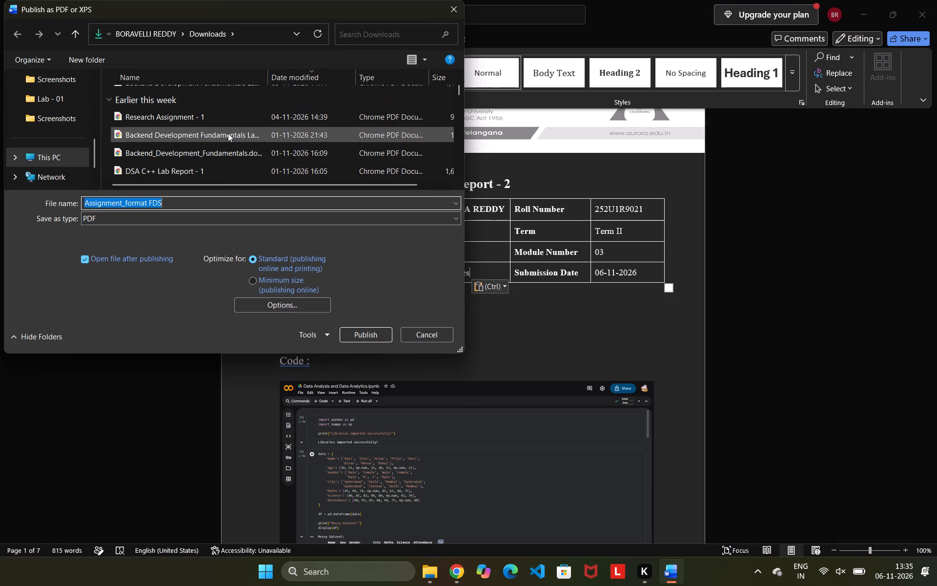
pyautogui.scroll(-1, 228, 133)
pyautogui.click(224, 149)
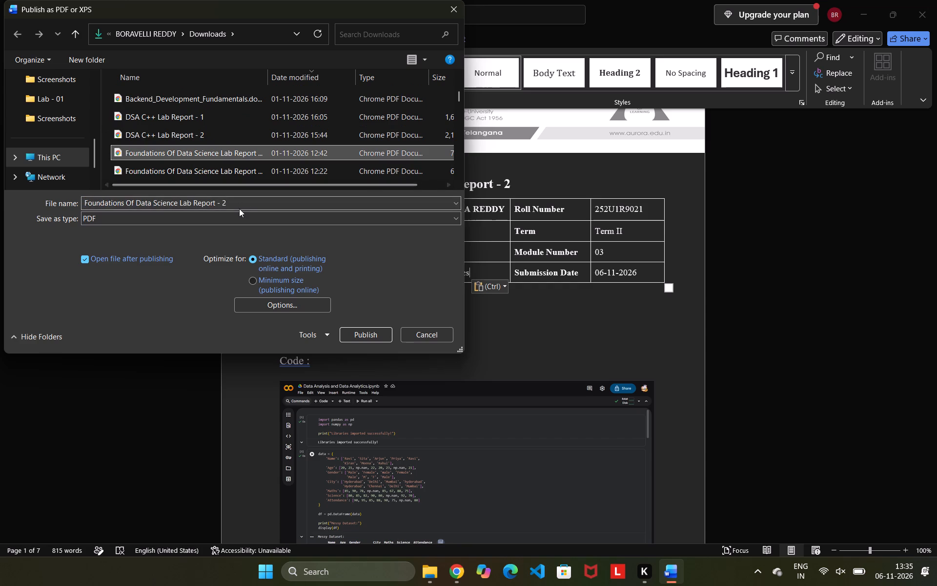
pyautogui.click(239, 209)
pyautogui.click(248, 202)
pyautogui.click(248, 202)
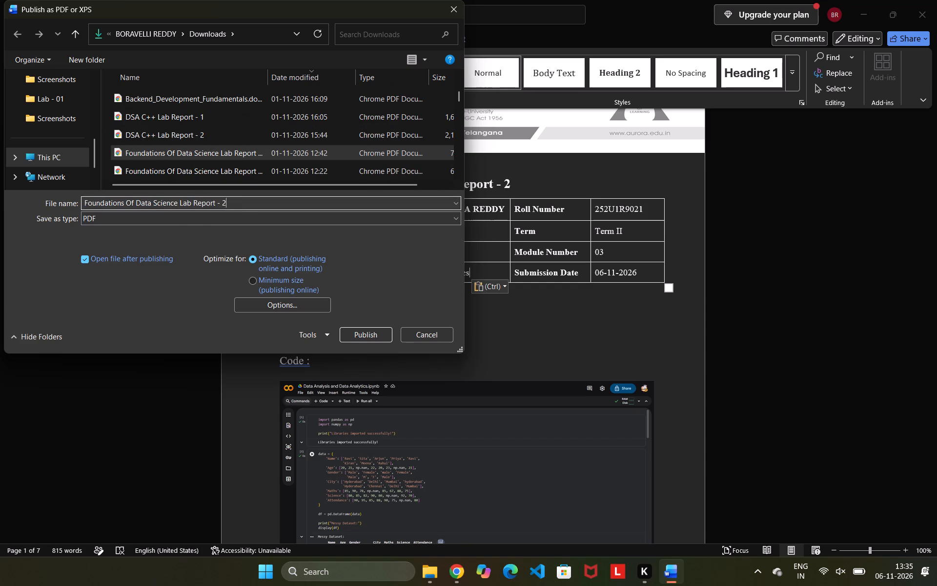
pyautogui.press('BackSpace')
pyautogui.press('3')
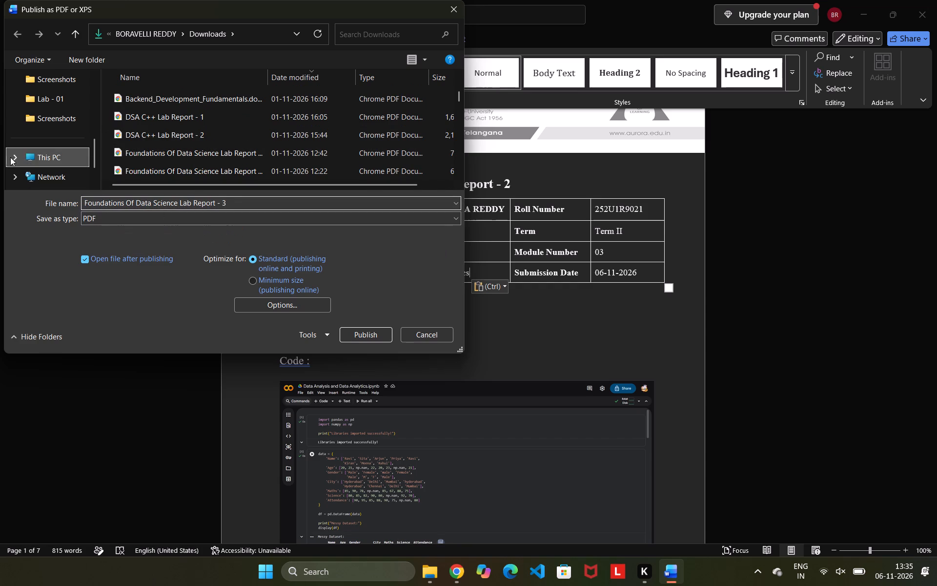
# Choose the Downloads folder as the save location and publish the PDF.
pyautogui.scroll(2, 29, 113)
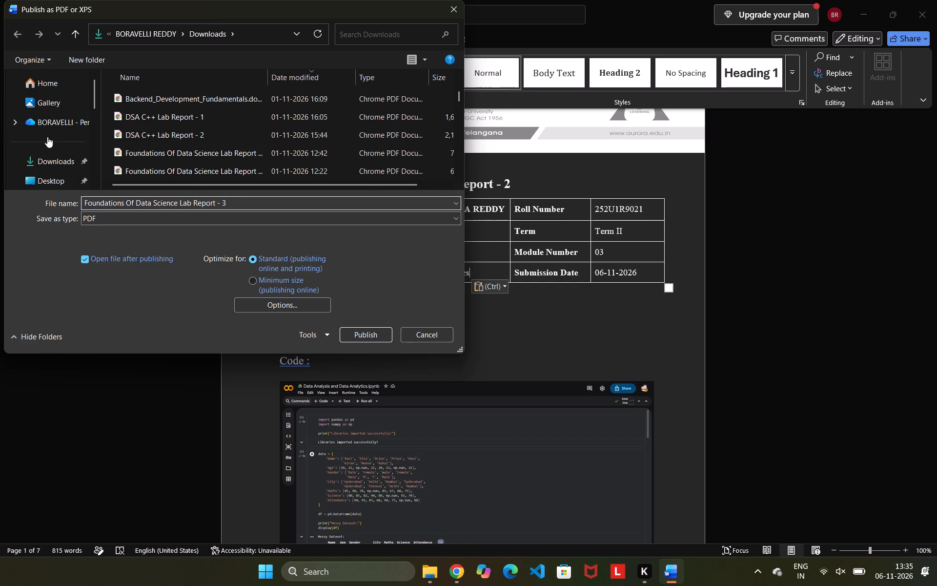
pyautogui.click(46, 159)
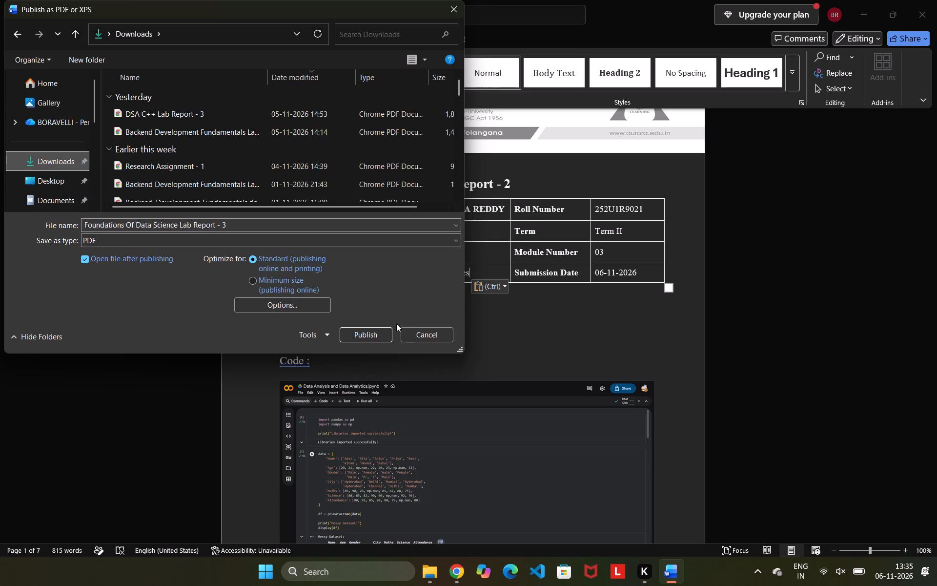
pyautogui.click(363, 327)
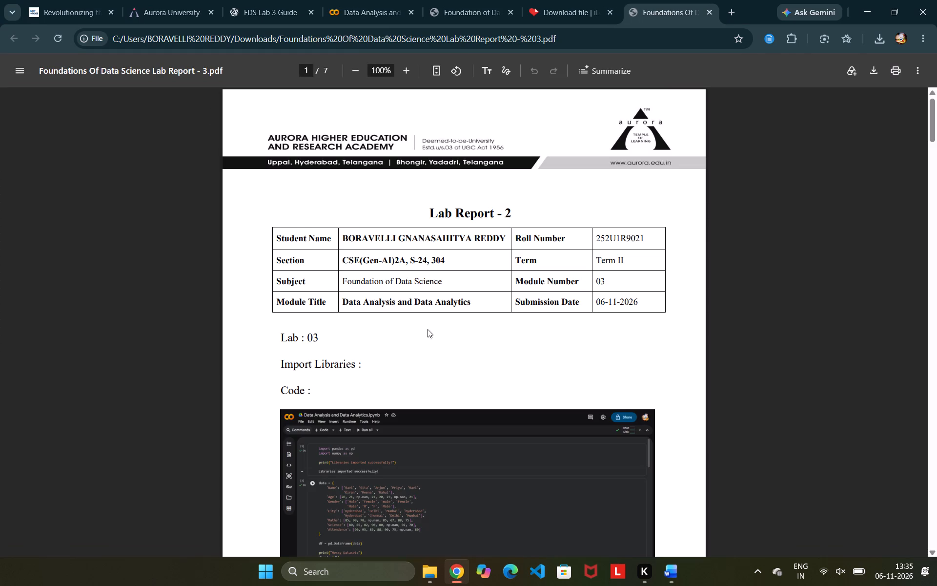
# Review every page of the exported Lab Report - 3 PDF, from the header table to the conclusion and URL.
pyautogui.scroll(2, 453, 359)
pyautogui.scroll(-1, 453, 359)
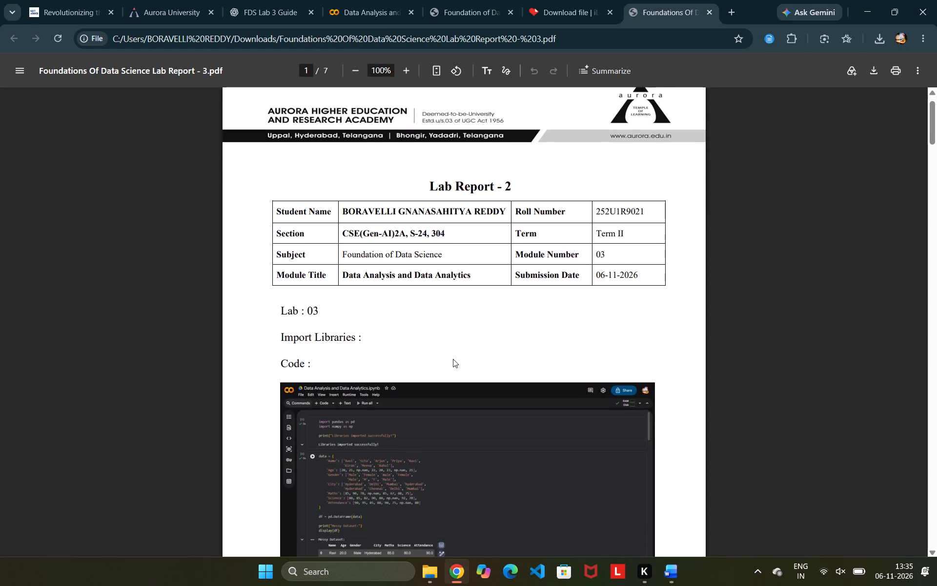
pyautogui.scroll(-7, 453, 359)
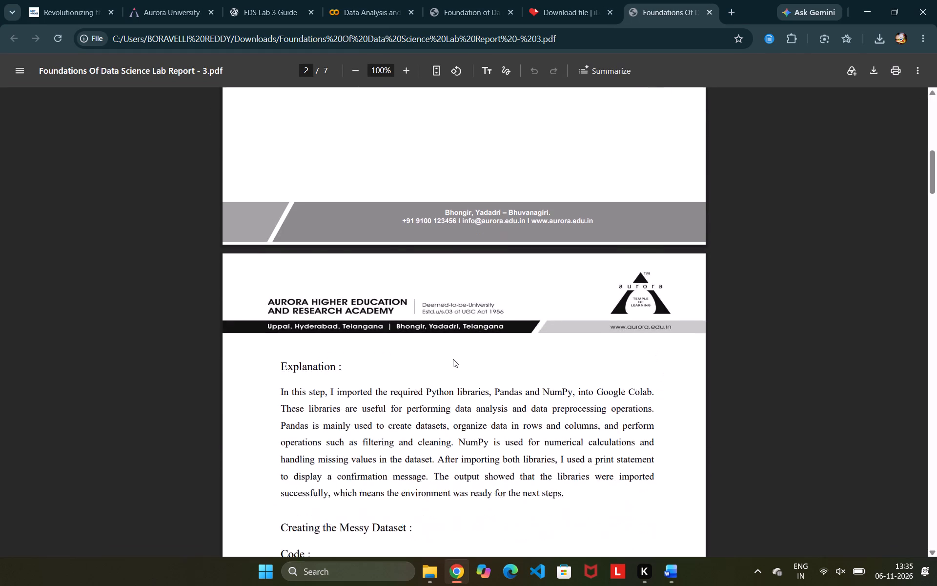
pyautogui.scroll(-9, 453, 359)
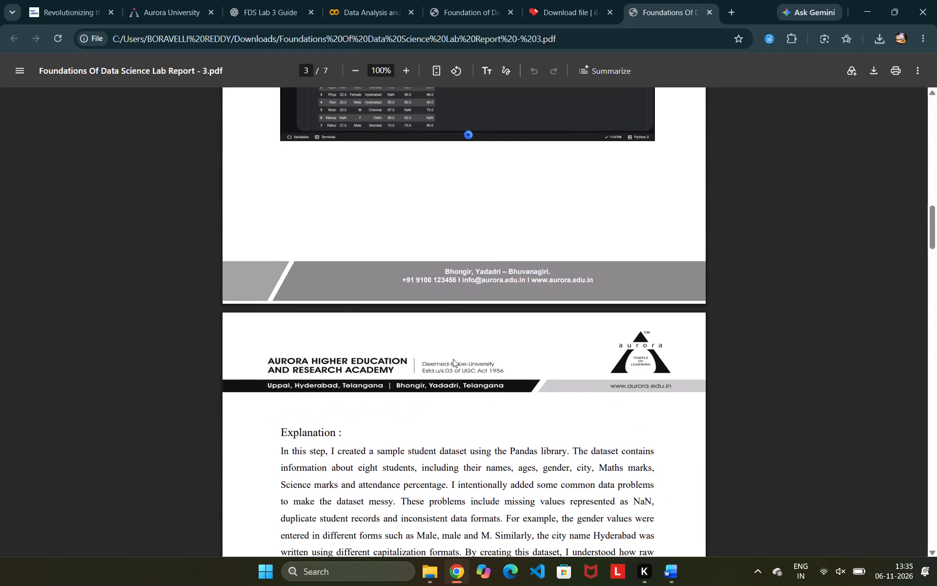
pyautogui.scroll(-10, 453, 359)
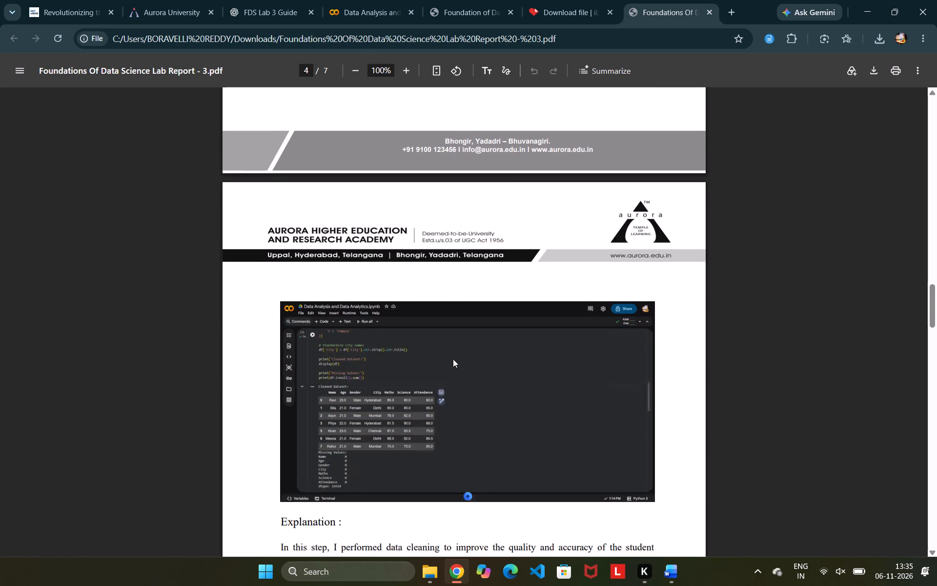
pyautogui.scroll(-10, 453, 359)
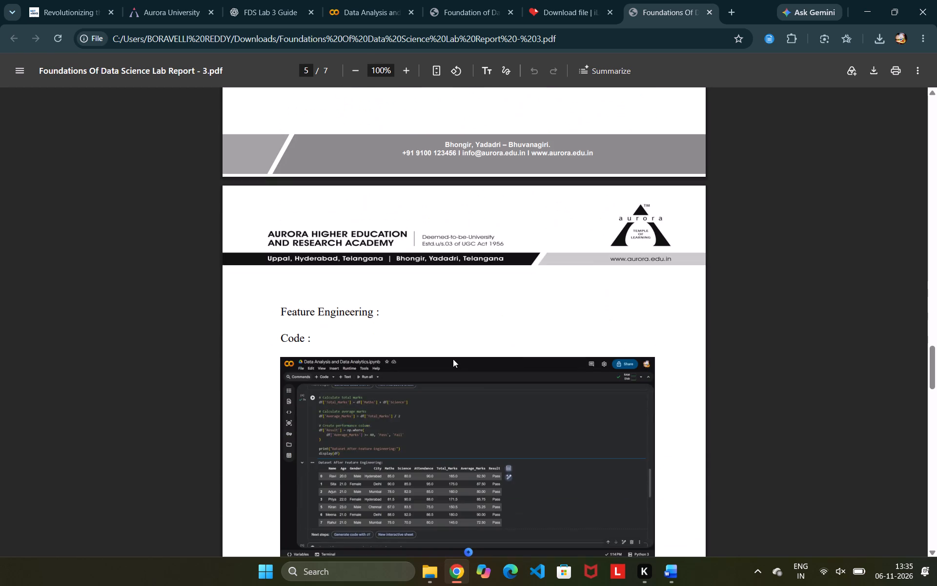
pyautogui.scroll(-12, 453, 359)
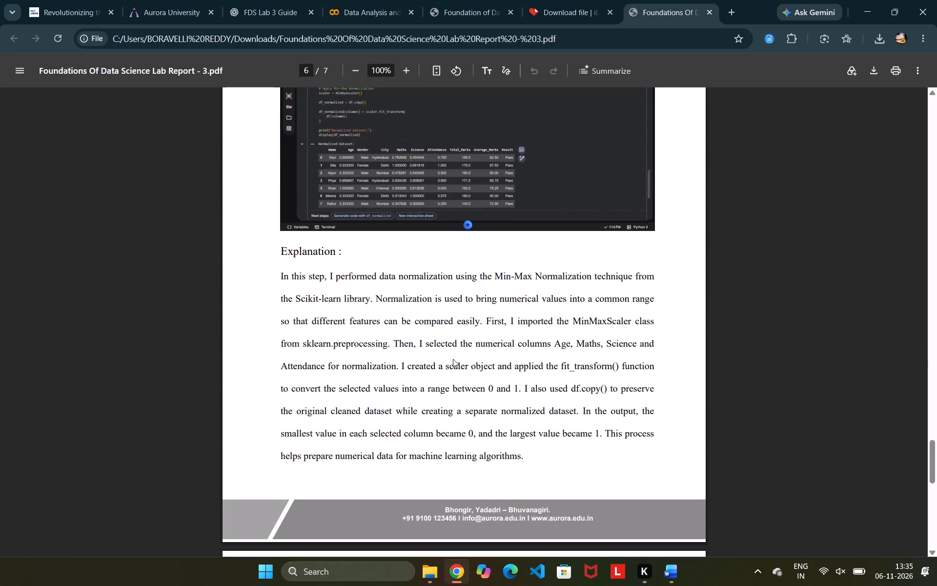
pyautogui.scroll(-13, 453, 359)
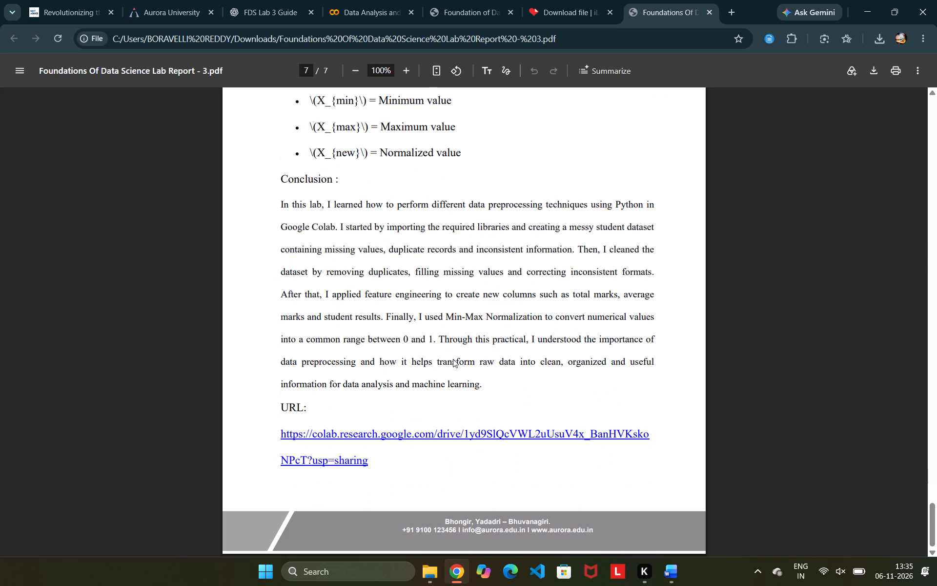
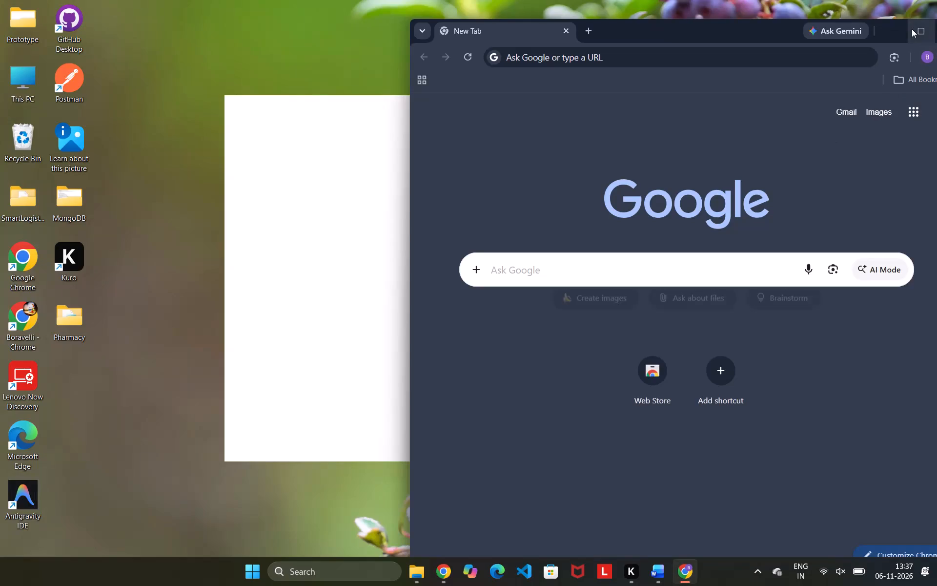
# Maximize the new Chrome window showing the blank New Tab page.
pyautogui.click(912, 29)
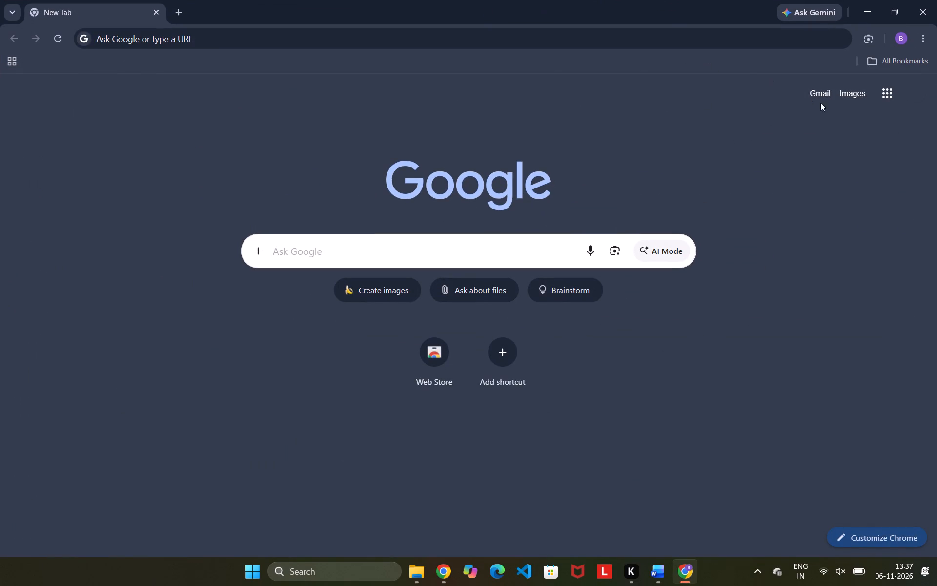
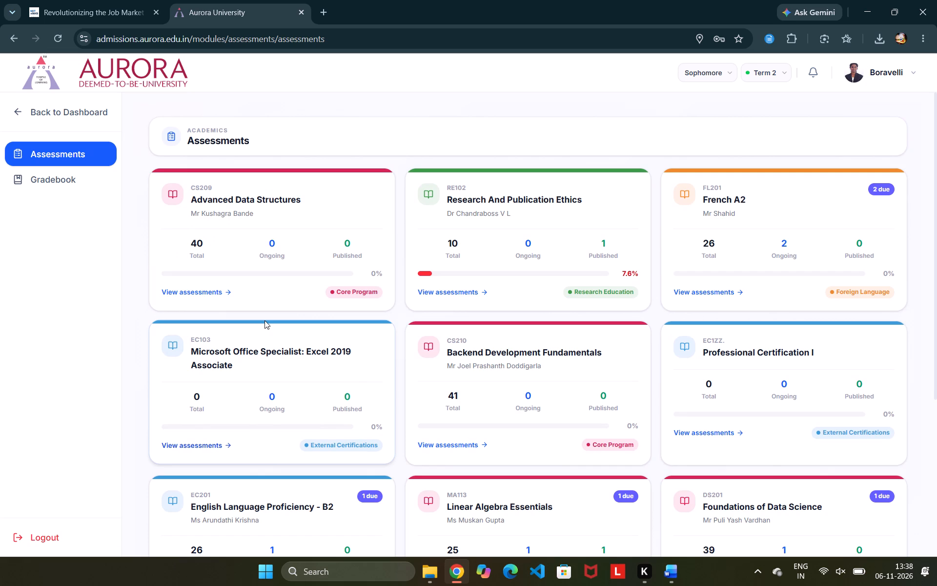
# Open the assessments list of the Foundations of Data Science course (DS201) in the Aurora University portal.
pyautogui.scroll(-3, 265, 312)
pyautogui.scroll(4, 502, 294)
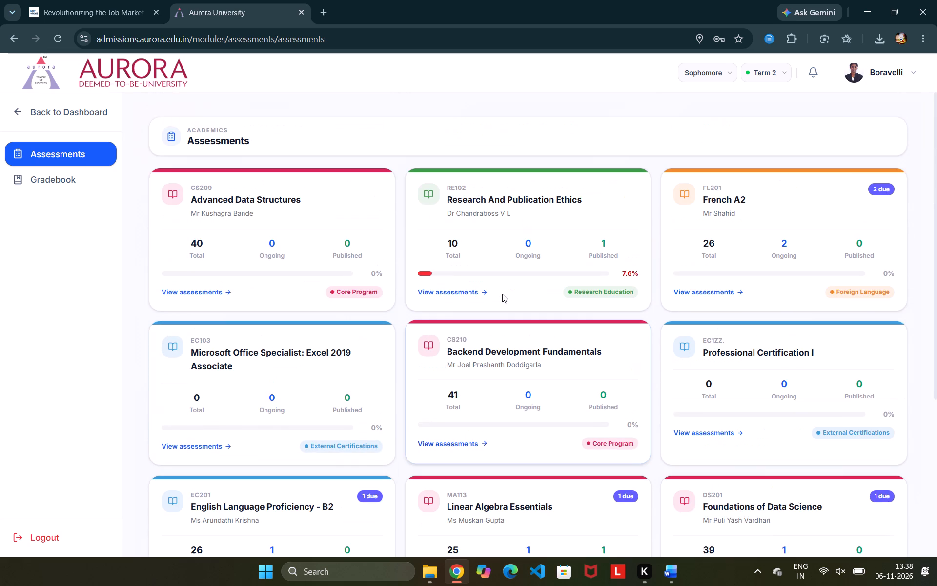
pyautogui.scroll(-2, 502, 294)
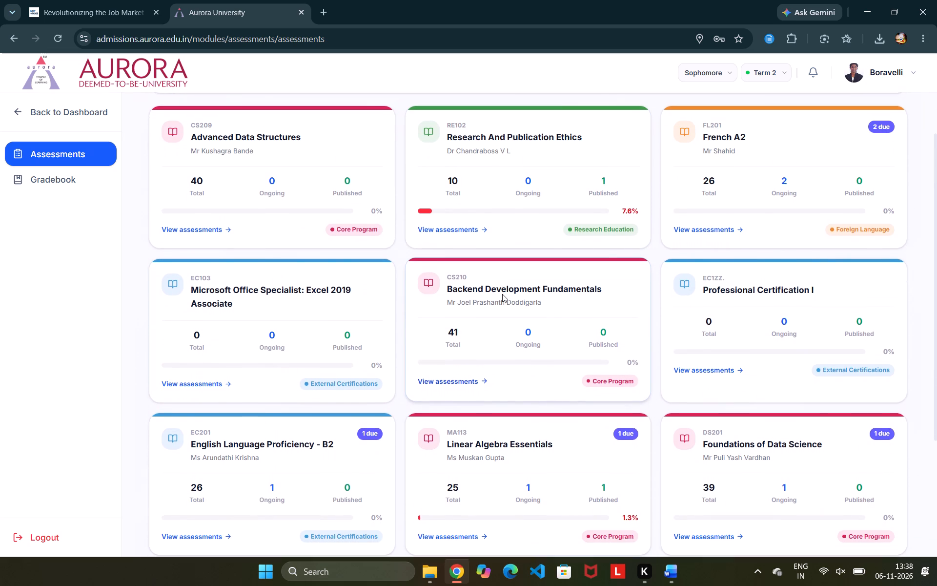
pyautogui.scroll(-1, 502, 294)
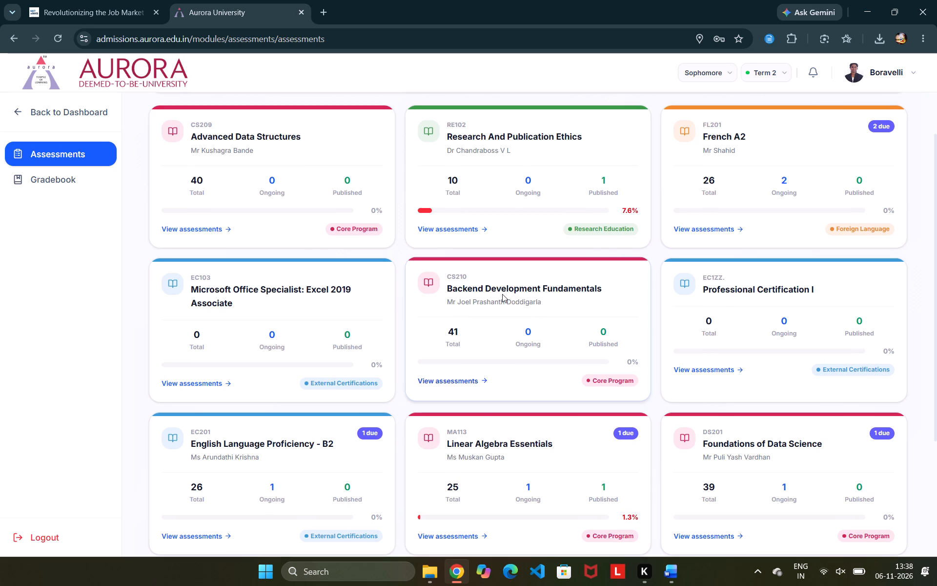
pyautogui.scroll(-3, 502, 294)
pyautogui.scroll(3, 502, 294)
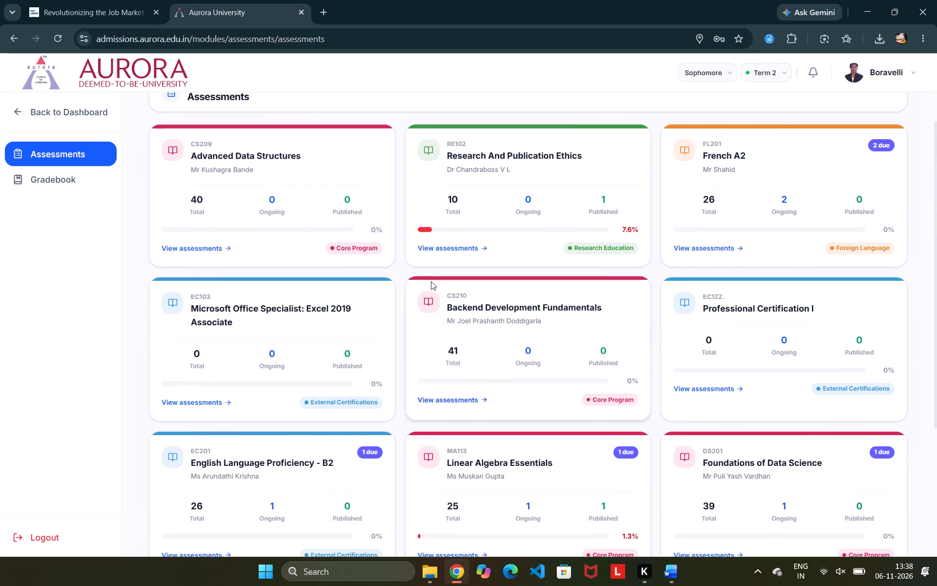
pyautogui.scroll(-3, 431, 281)
pyautogui.click(720, 346)
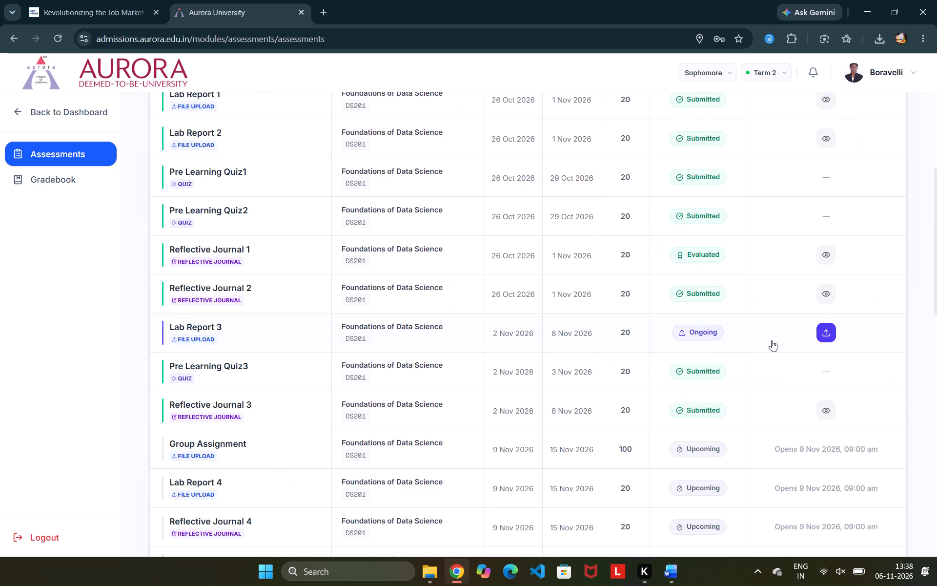
# Upload the Foundations Of Data Science Lab Report - 3 PDF from Downloads as the Lab Report 3 submission.
pyautogui.click(817, 331)
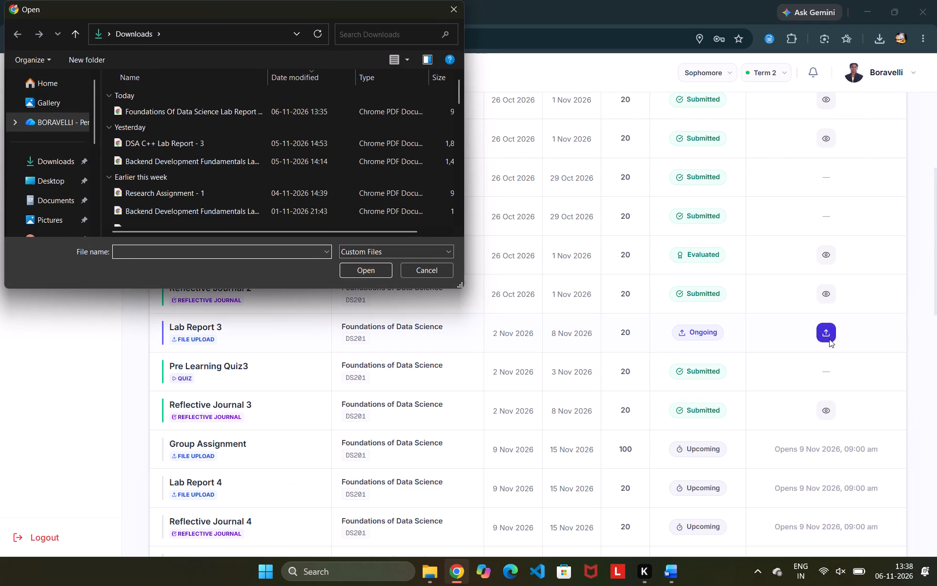
pyautogui.click(346, 111)
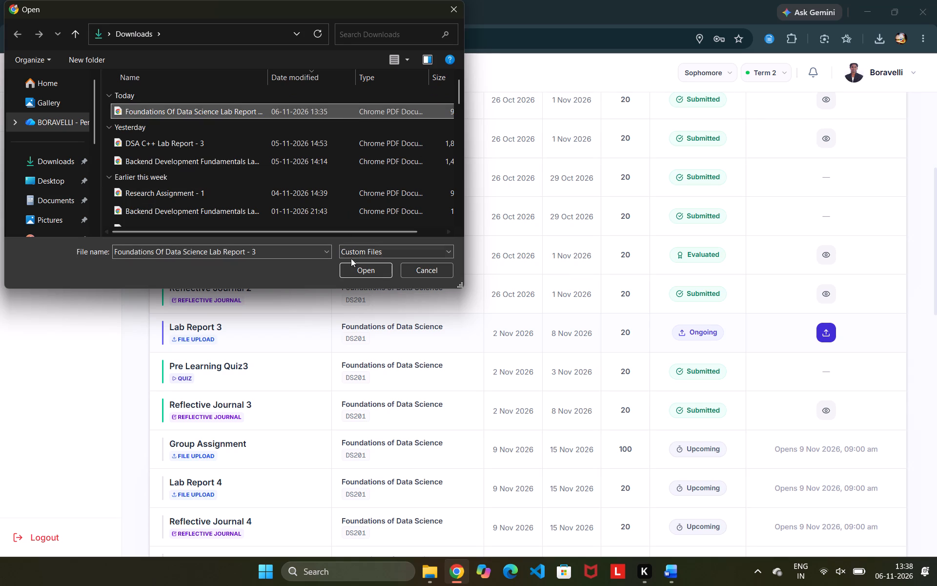
pyautogui.click(350, 274)
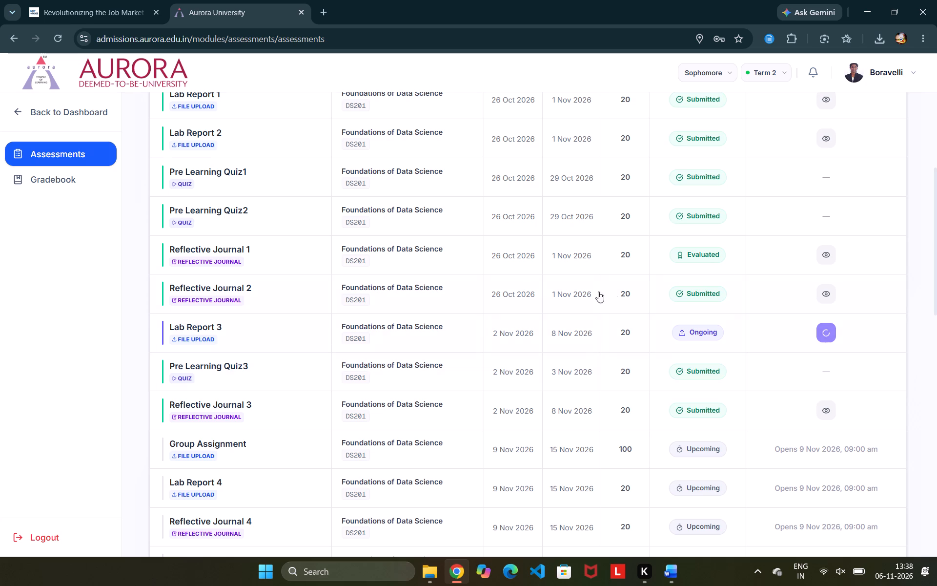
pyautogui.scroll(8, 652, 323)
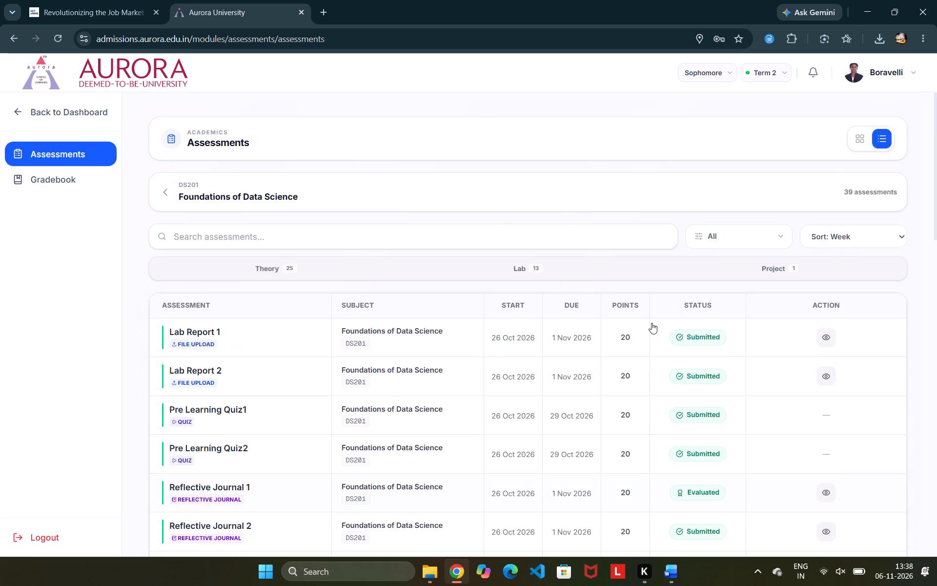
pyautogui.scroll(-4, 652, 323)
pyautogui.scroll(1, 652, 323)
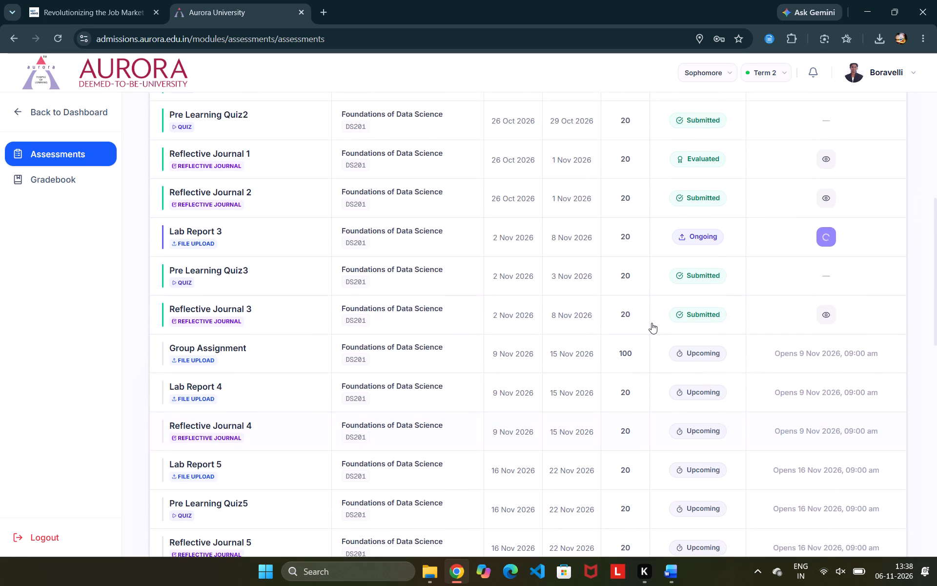
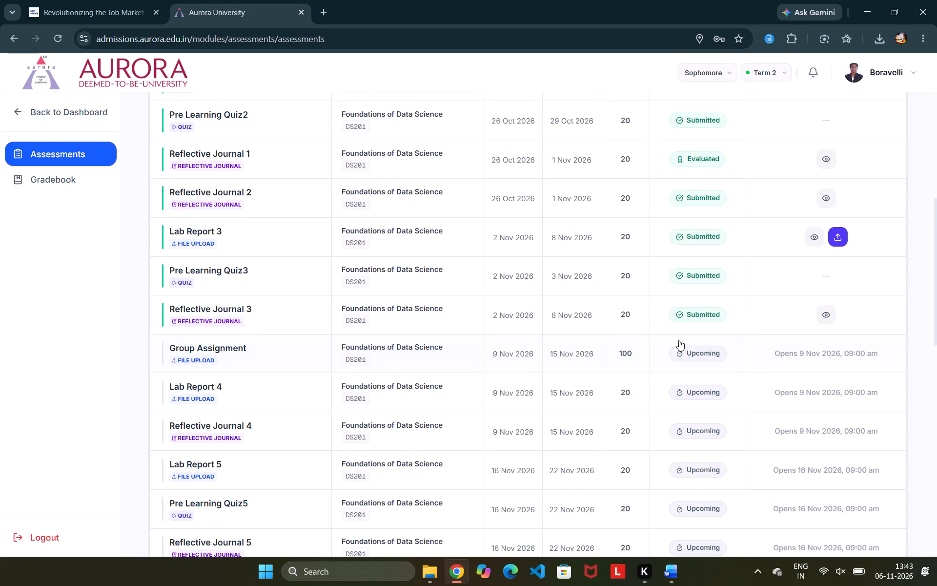
# Open the submitted Lab Report 3 file, review its pages through to the conclusion, and close the preview.
pyautogui.click(815, 236)
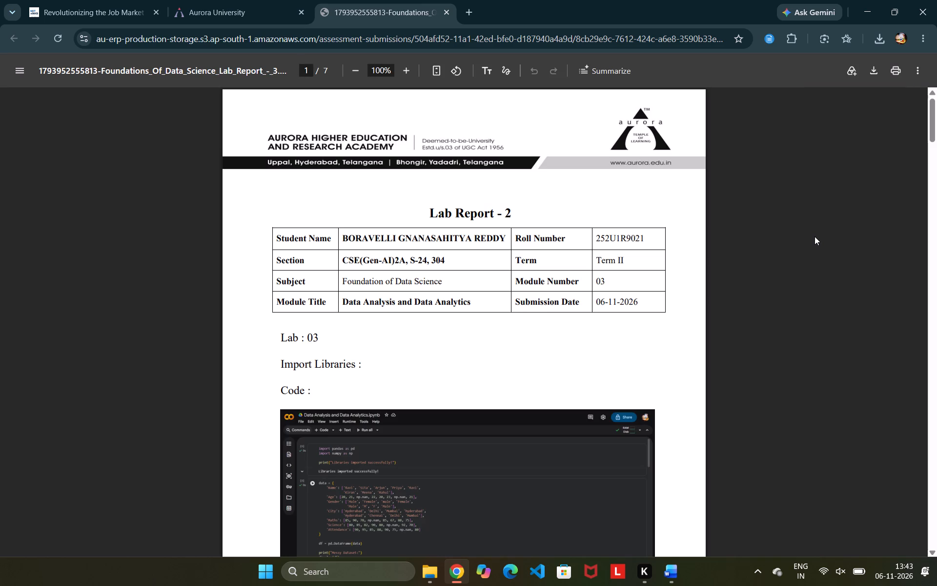
pyautogui.scroll(-1, 561, 364)
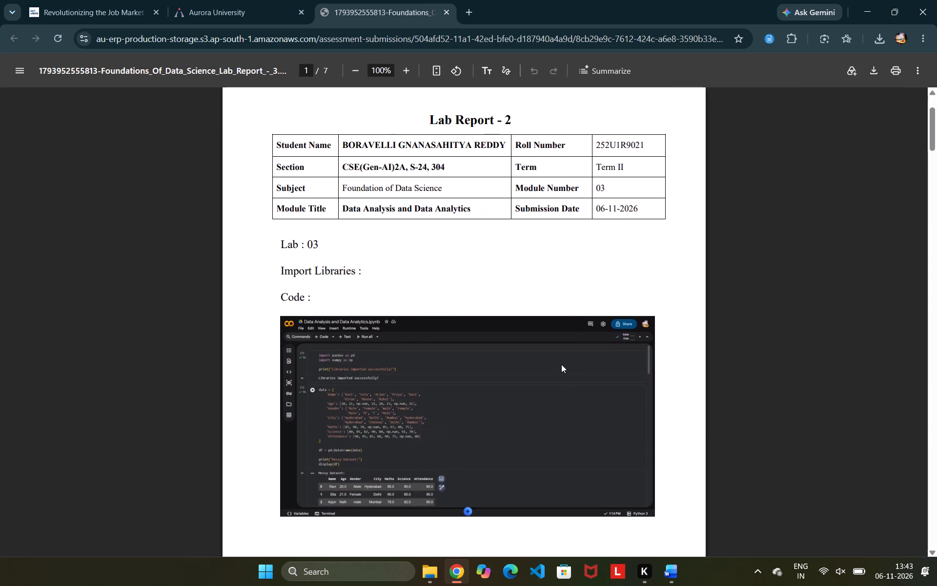
pyautogui.scroll(-5, 561, 364)
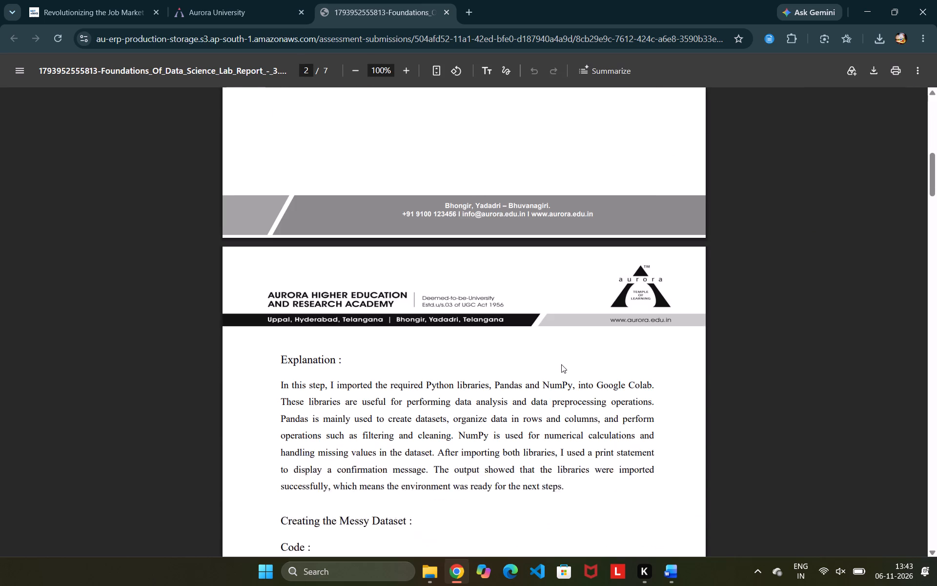
pyautogui.scroll(-16, 561, 364)
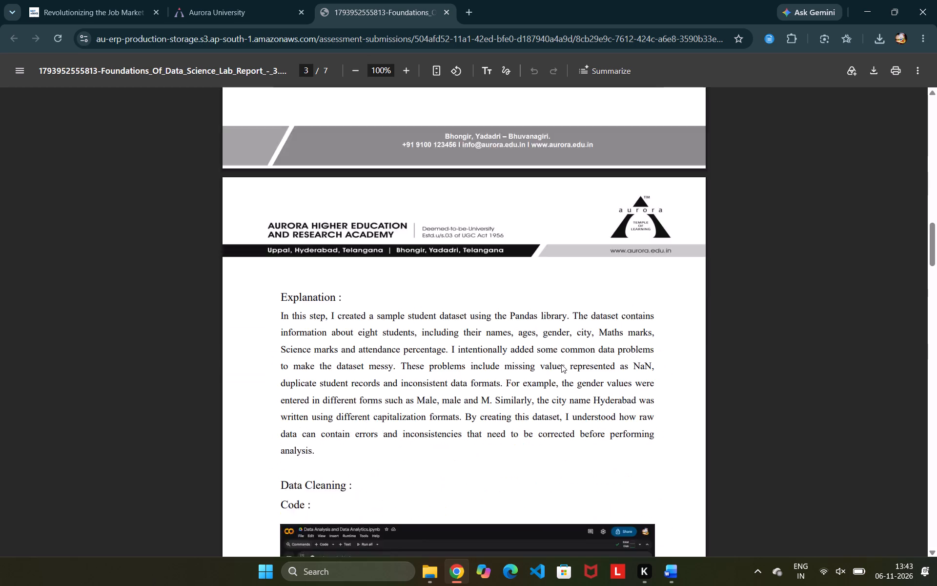
pyautogui.scroll(-17, 561, 364)
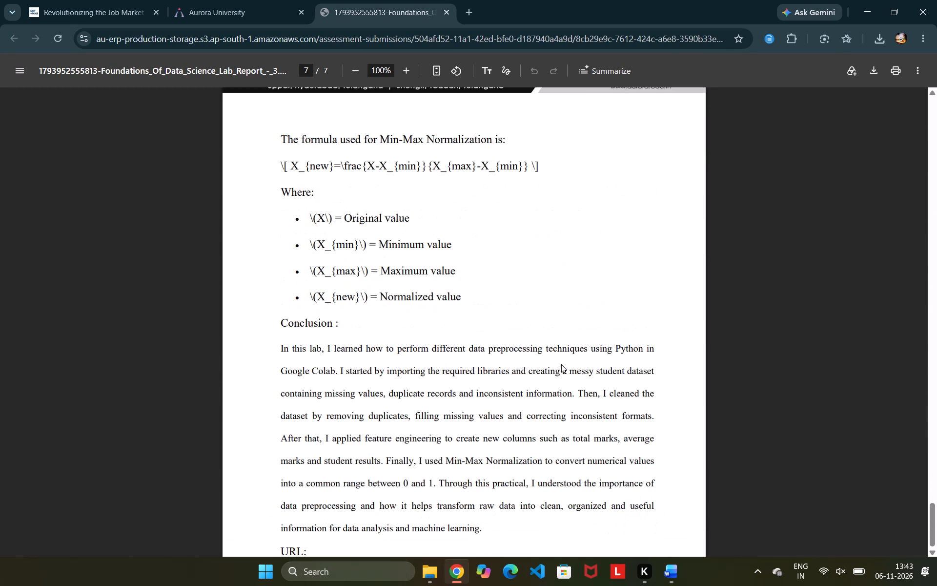
pyautogui.scroll(-7, 561, 364)
pyautogui.click(445, 7)
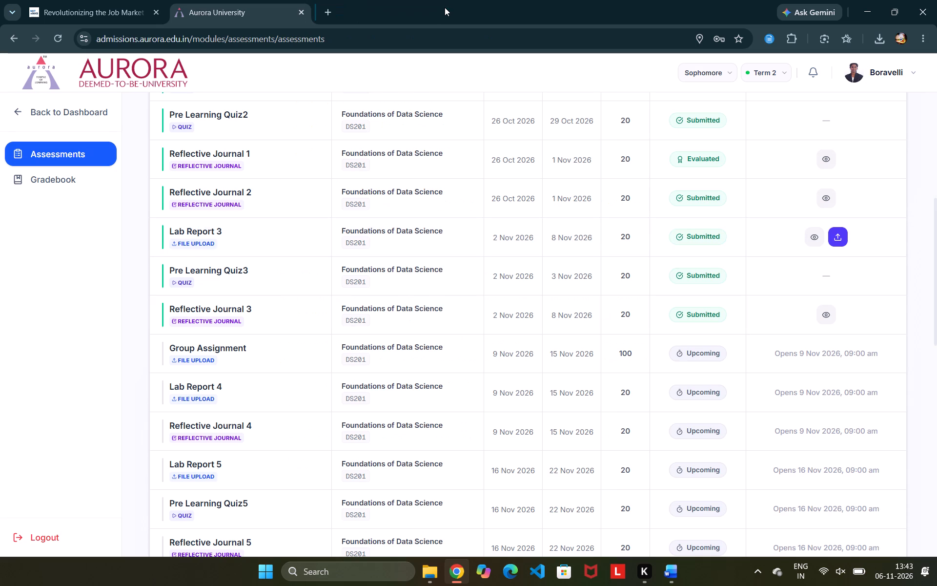
# Switch to the learning.ccbp.in home page showing the day's session schedule.
pyautogui.click(130, 0)
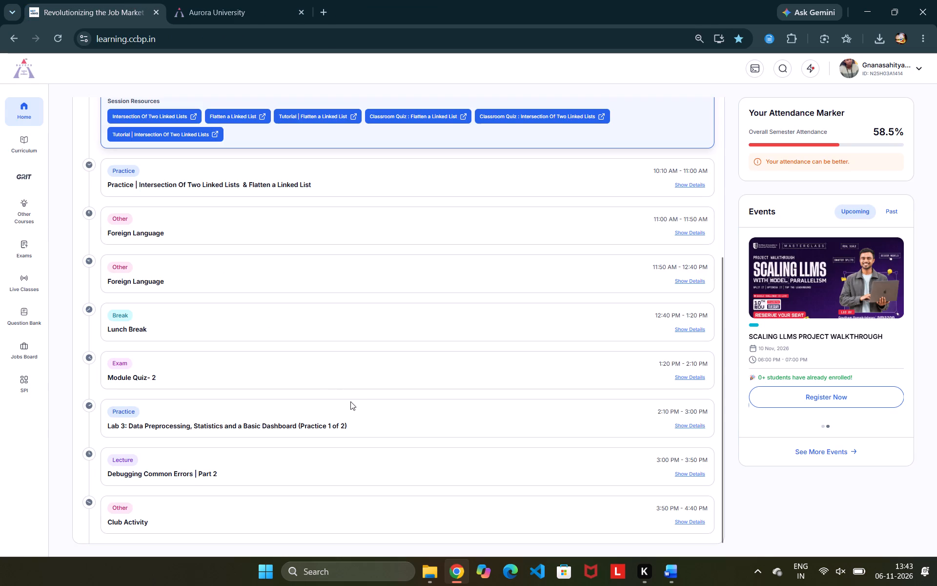